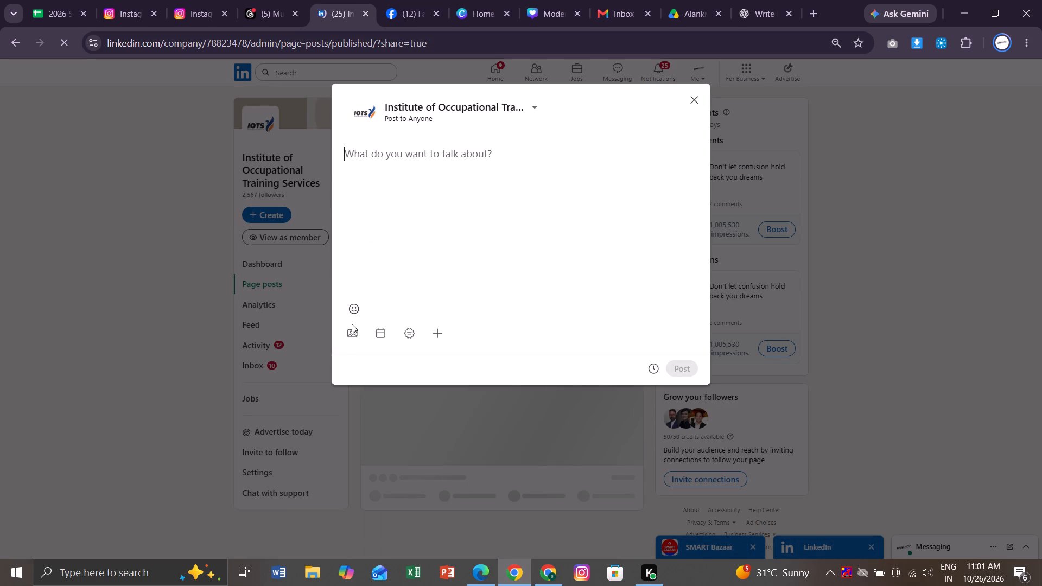
Start adding media to the new Institute of Occupational Training Services LinkedIn post and open the IOTS folder within Shrushti.
click(348, 335)
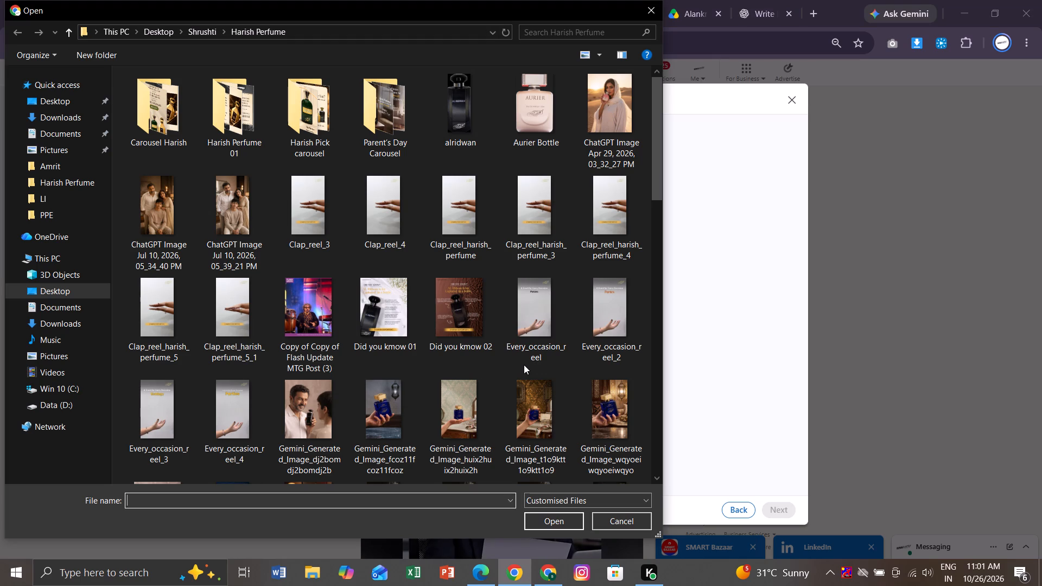
scroll(493, 315, down, 4)
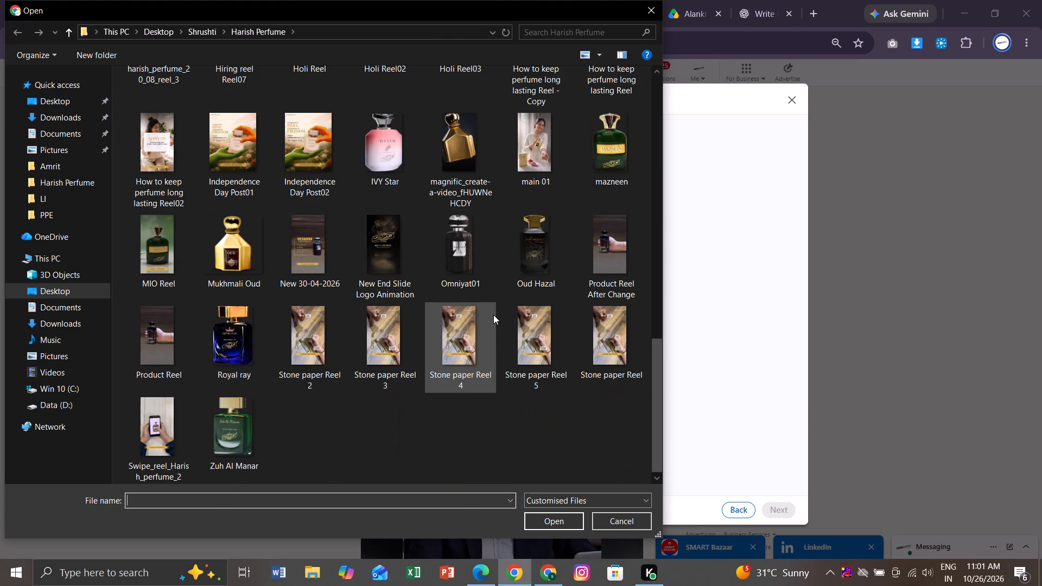
scroll(493, 315, up, 11)
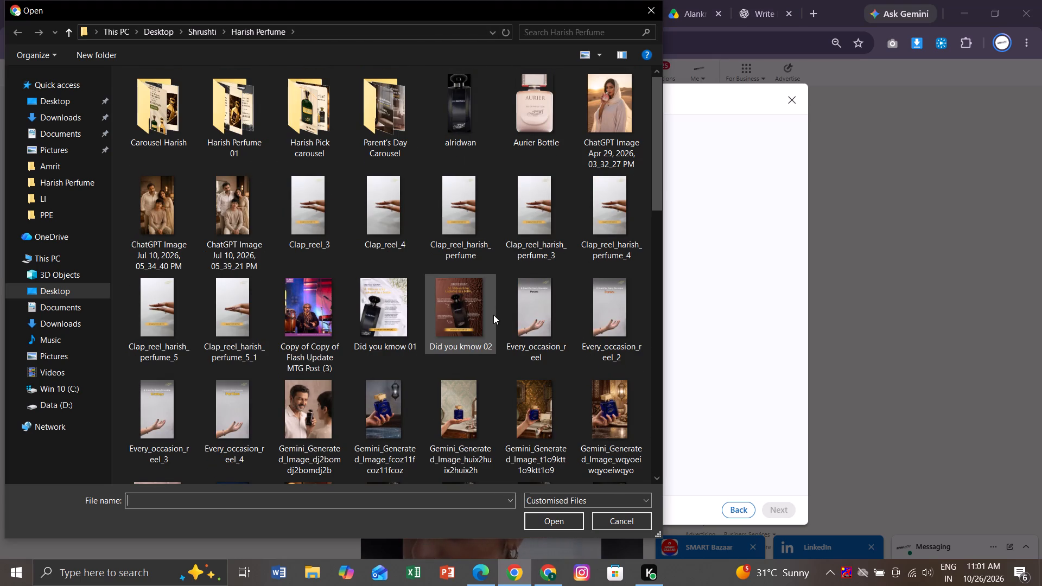
click(77, 184)
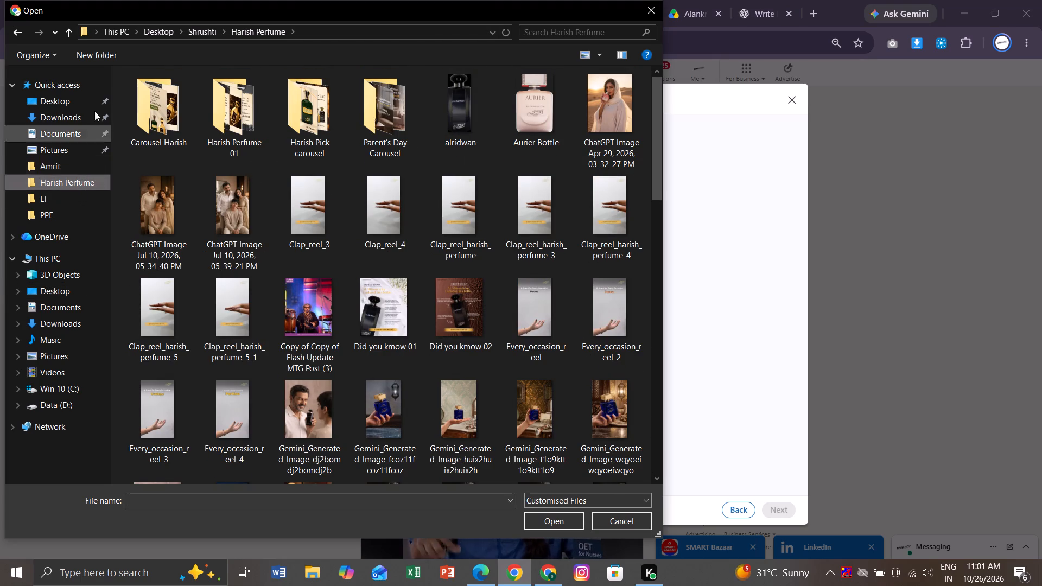
click(210, 30)
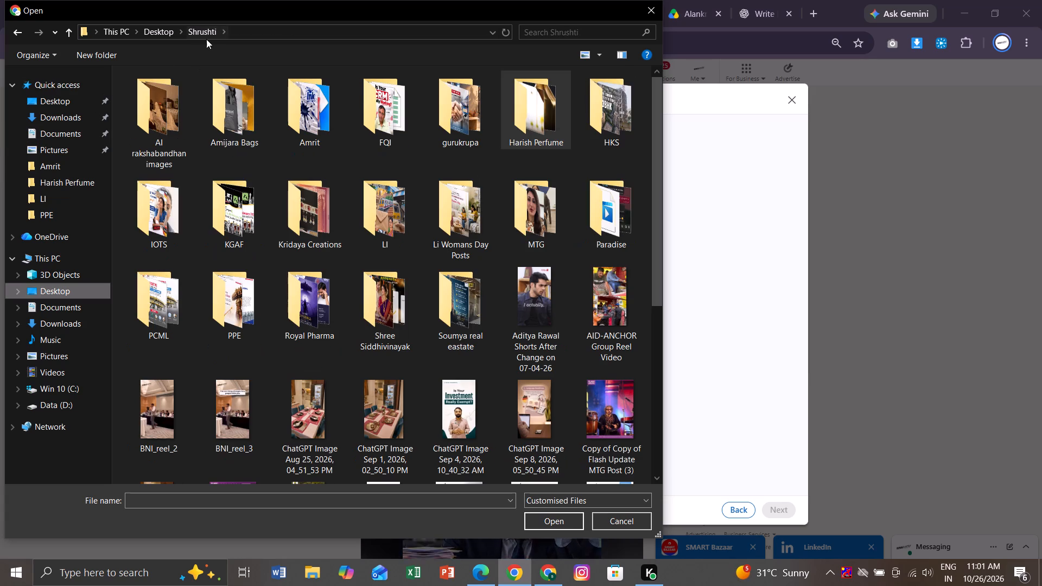
double_click(160, 230)
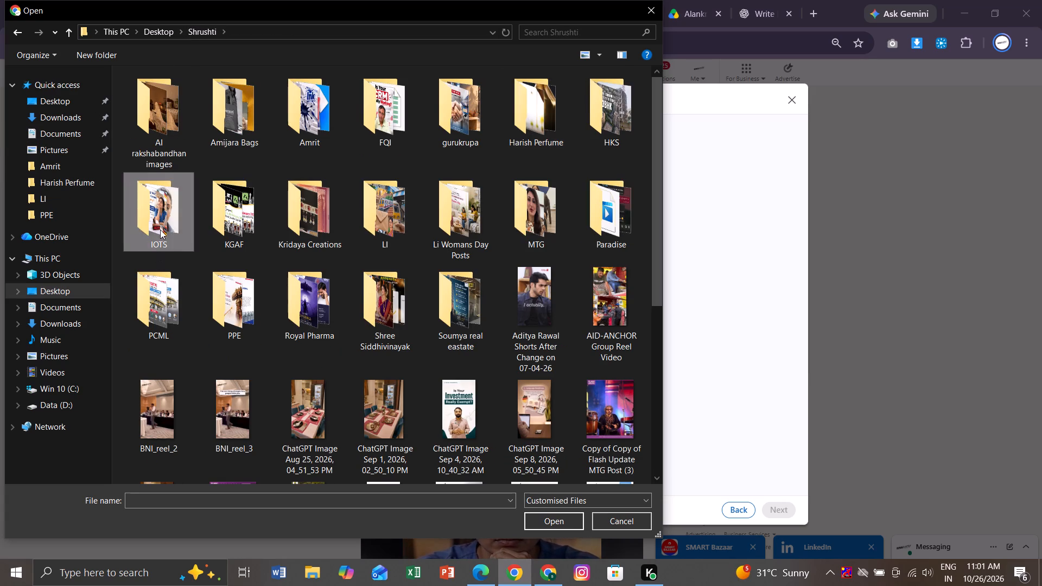
Choose the "IOTS Germany static" image from the IOTS folder as the post's media.
scroll(450, 275, down, 1)
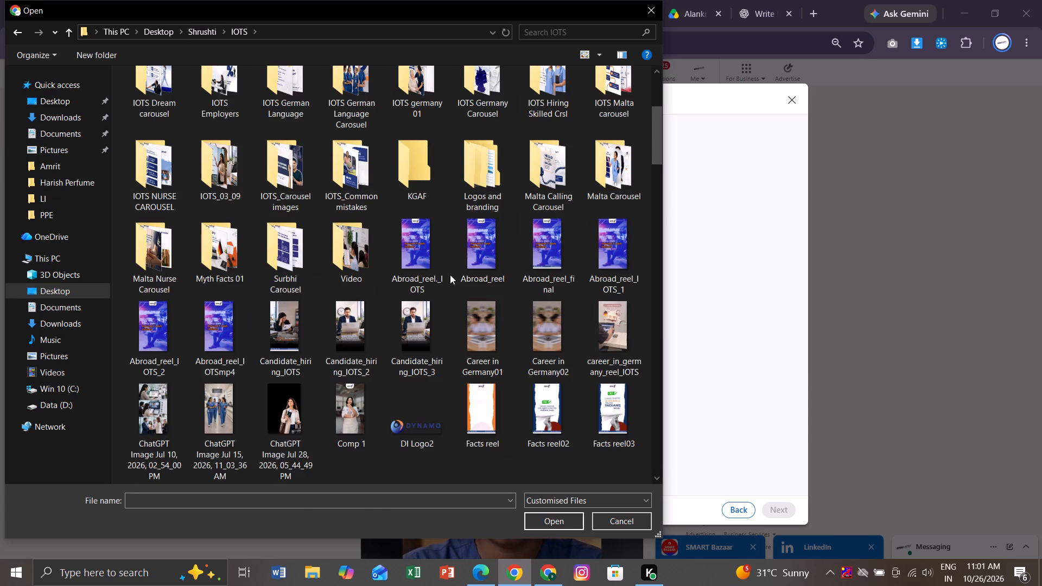
scroll(450, 275, down, 3)
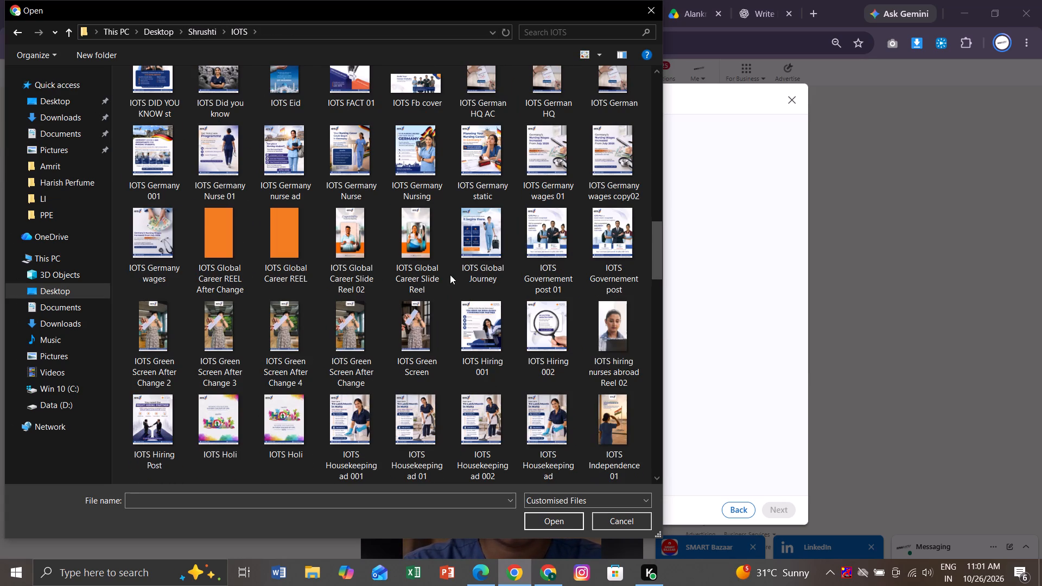
click(485, 191)
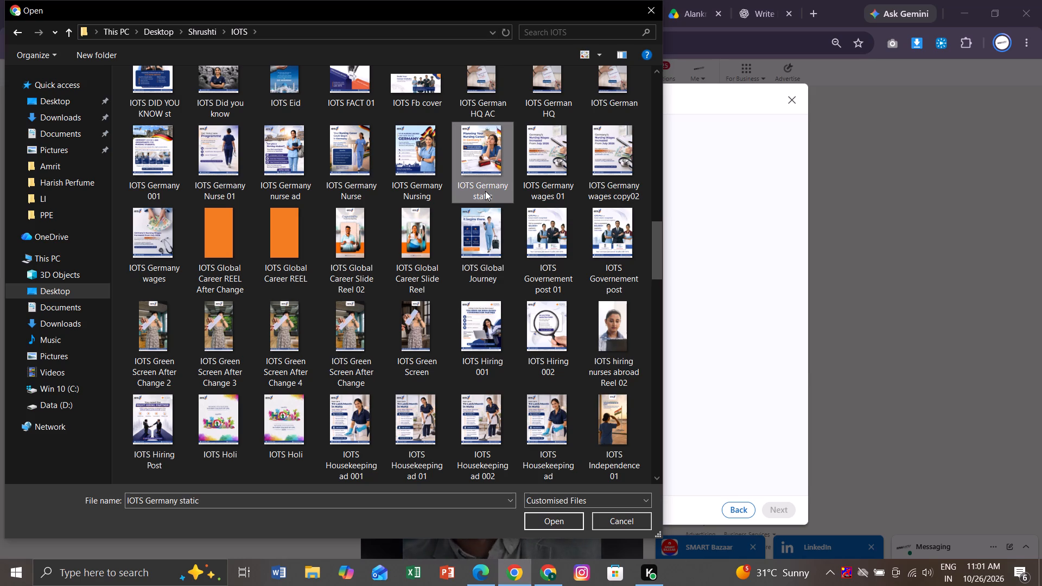
Upload the selected "IOTS Germany static" image into the LinkedIn post's media editor.
click(549, 518)
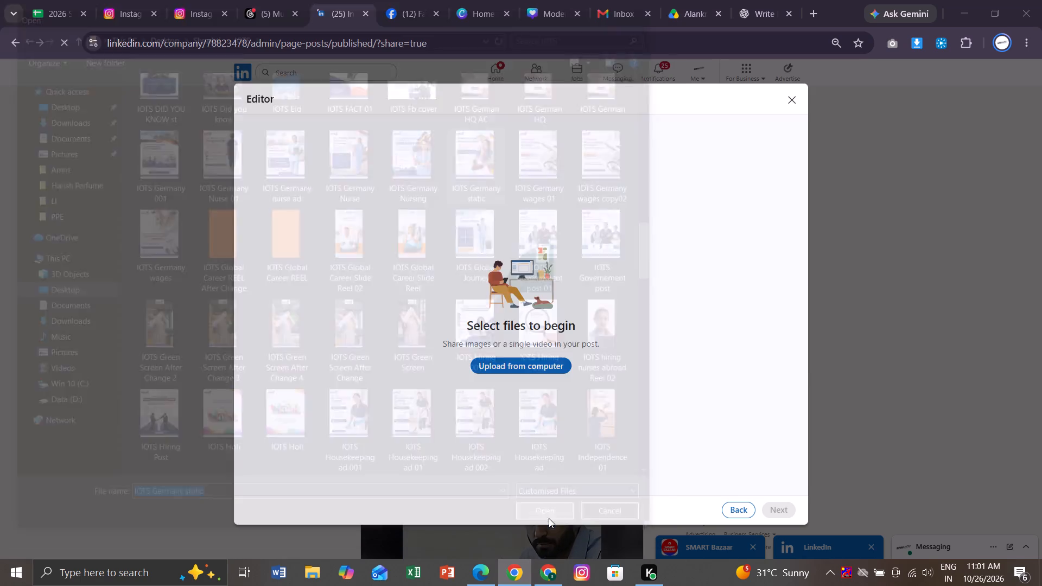
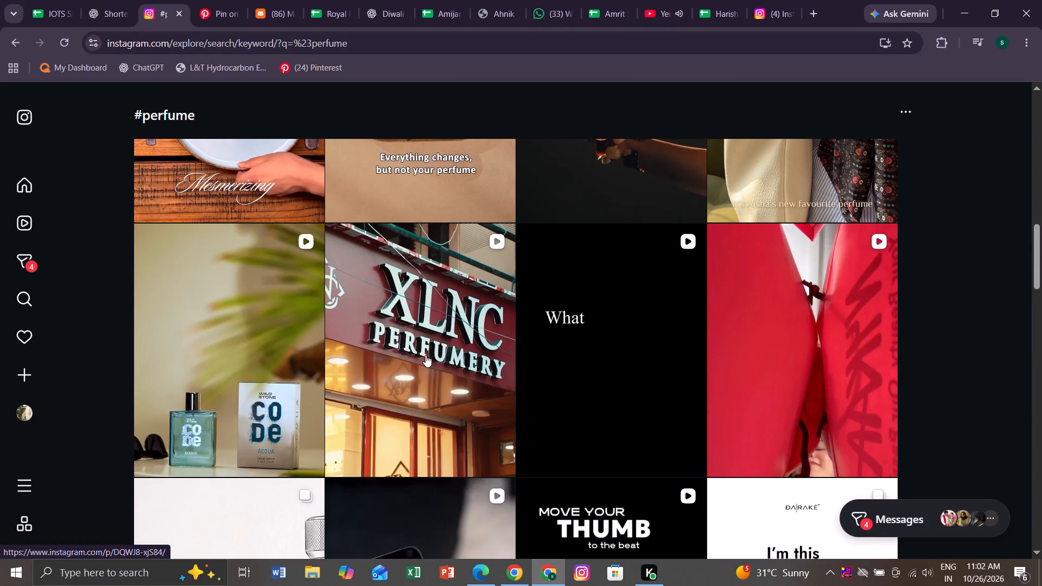
Browse the Instagram #perfume search results for perfume post and reel ideas.
scroll(589, 346, down, 3)
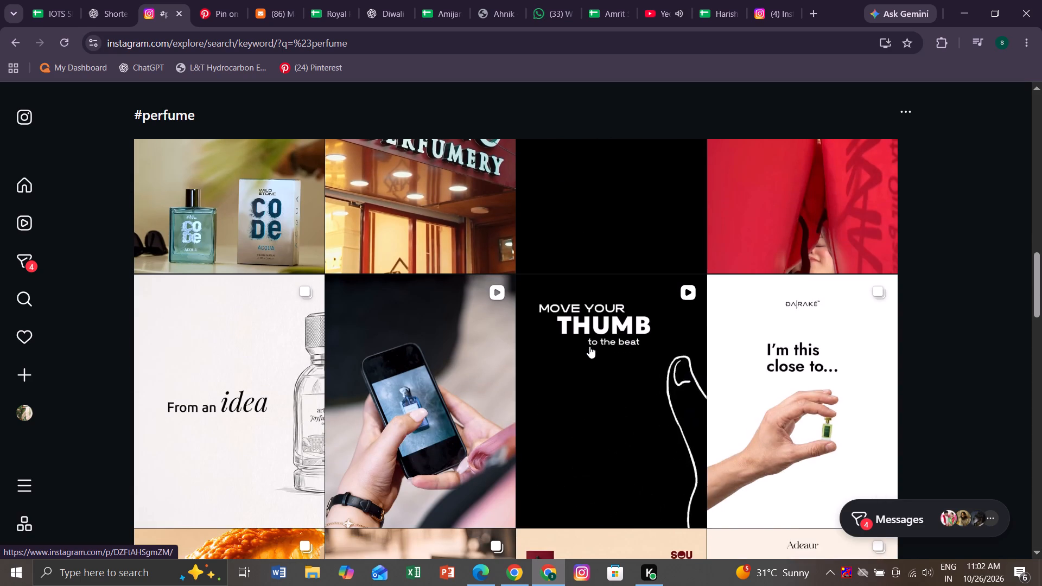
scroll(589, 346, up, 2)
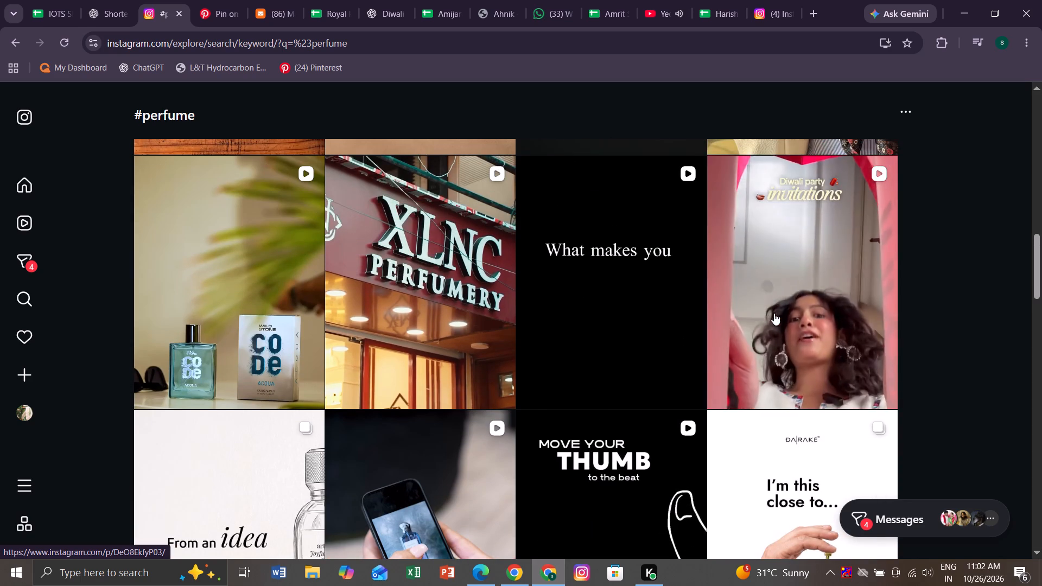
scroll(774, 313, down, 5)
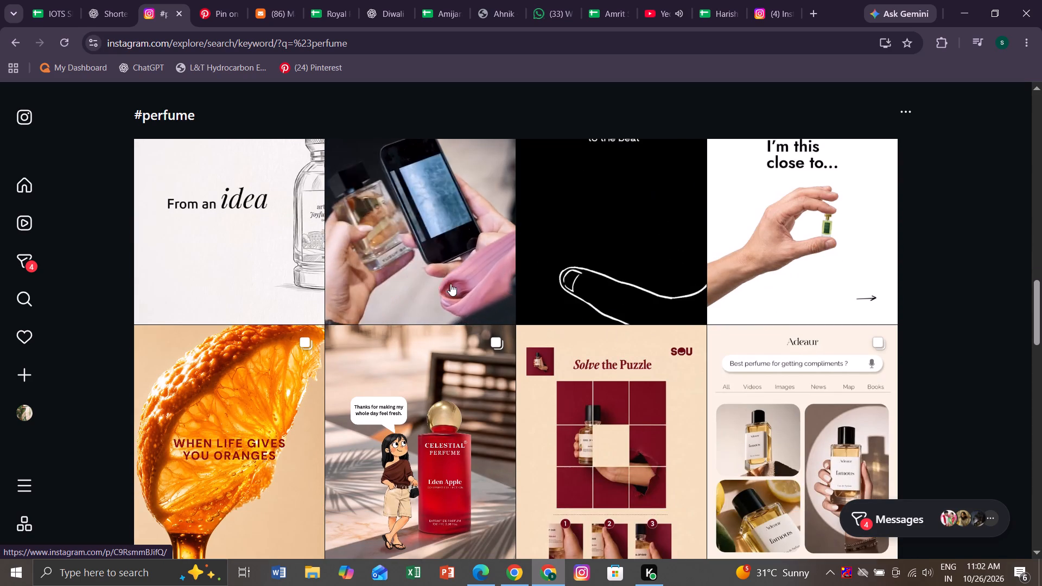
scroll(449, 284, down, 2)
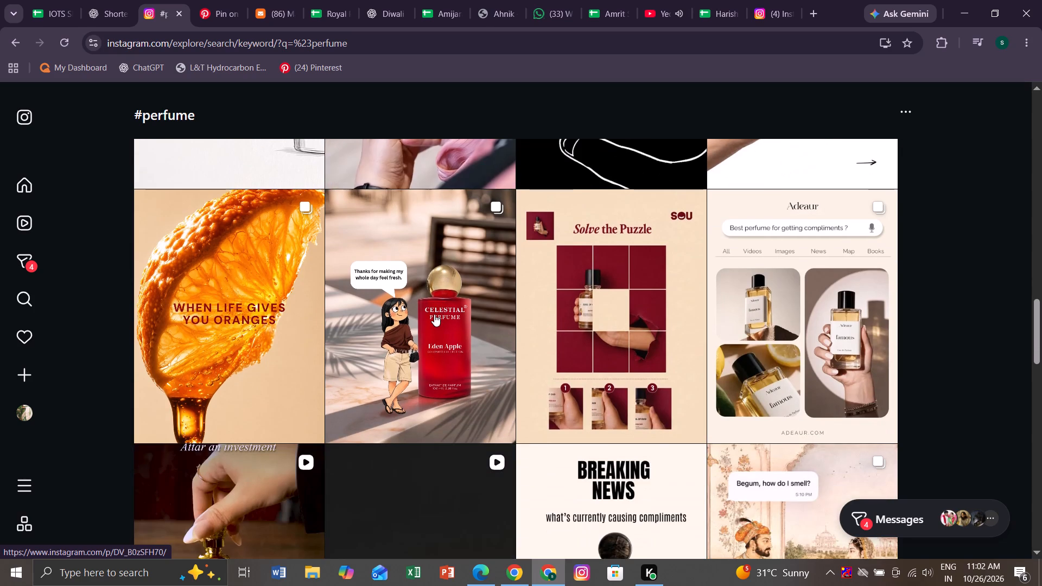
scroll(434, 314, down, 1)
scroll(639, 270, down, 4)
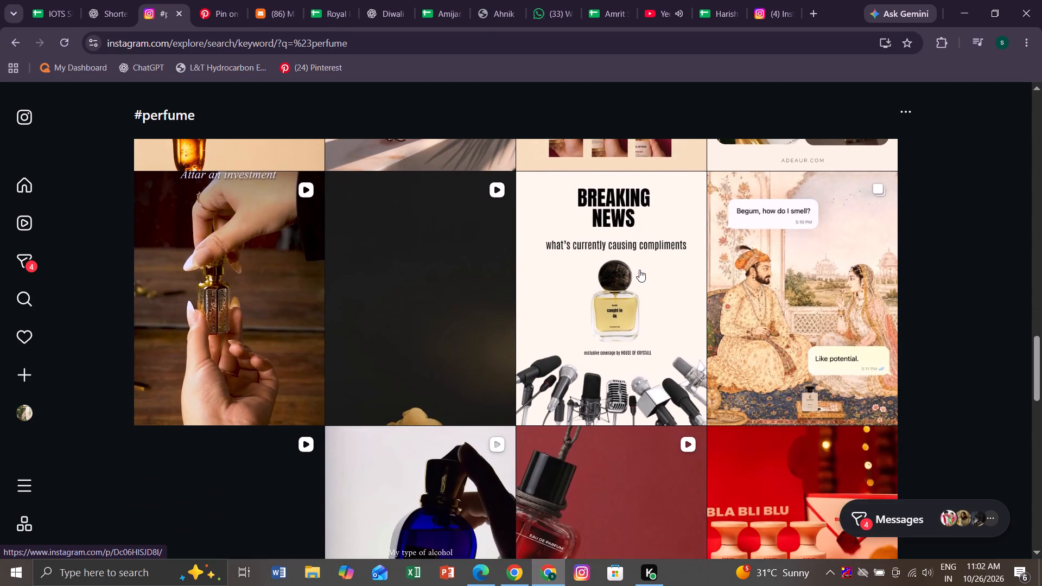
scroll(641, 270, up, 1)
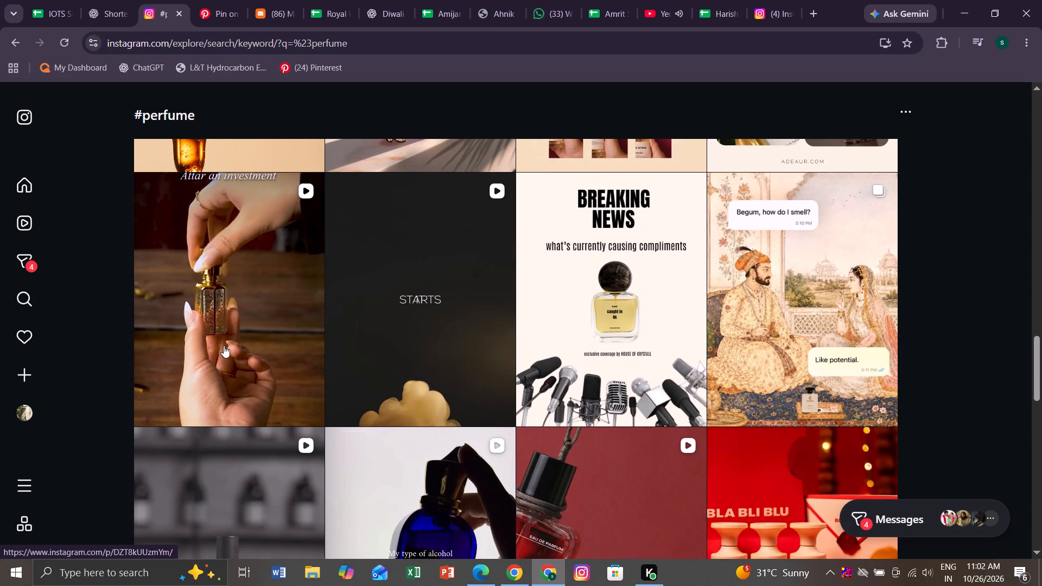
scroll(224, 346, down, 5)
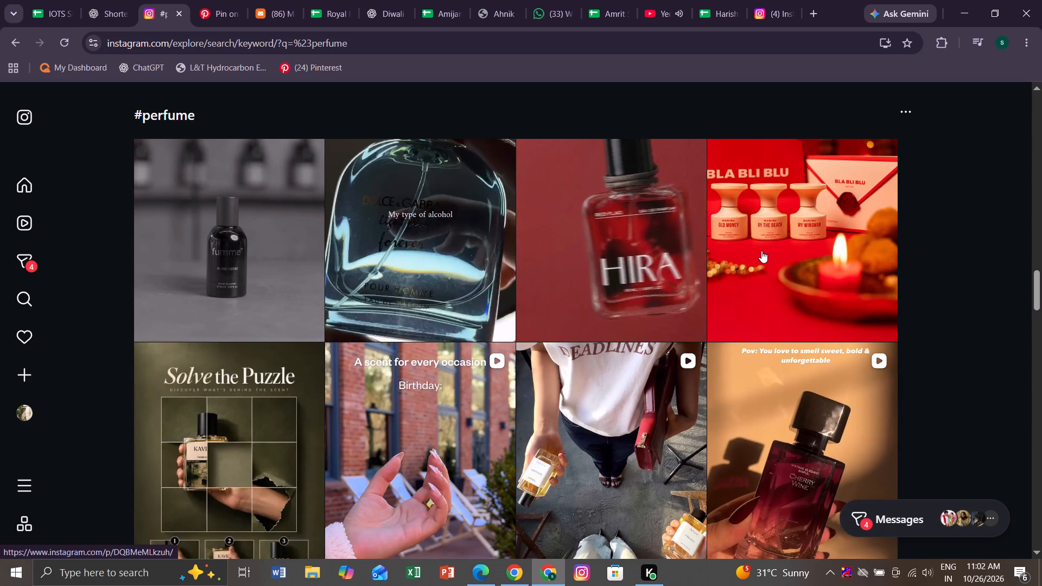
scroll(761, 251, down, 3)
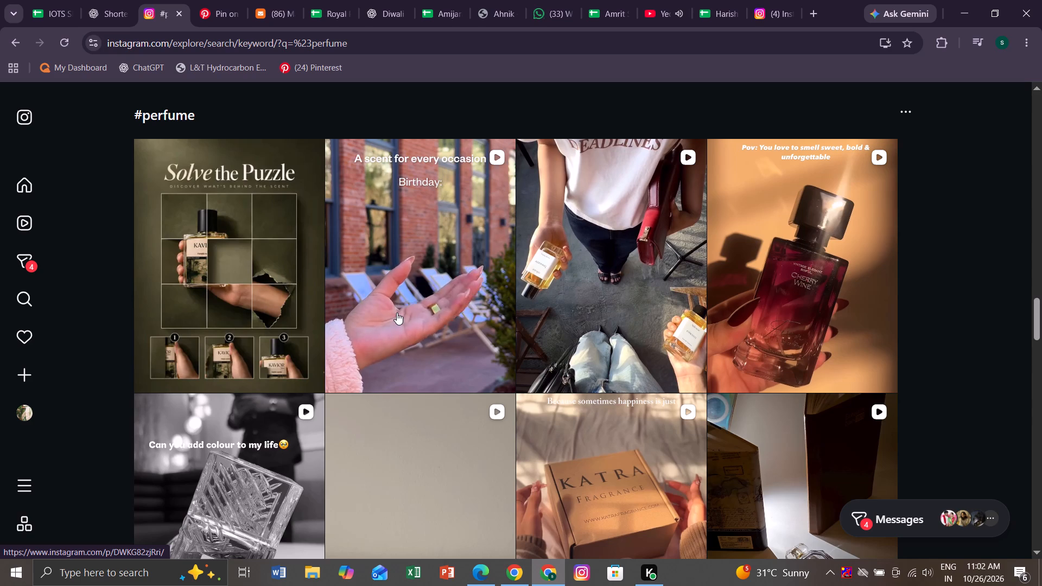
scroll(397, 313, down, 2)
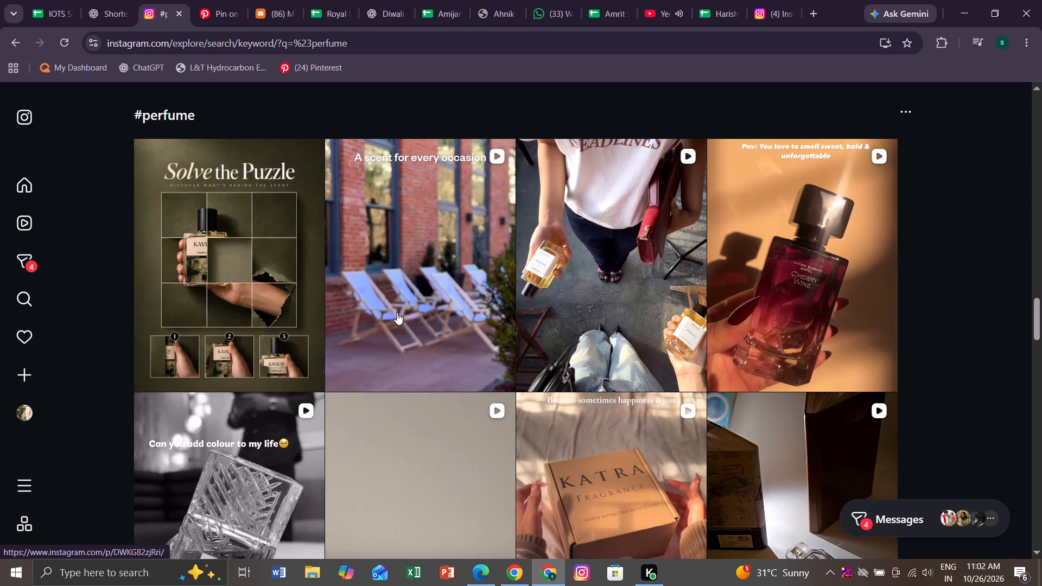
scroll(397, 313, down, 2)
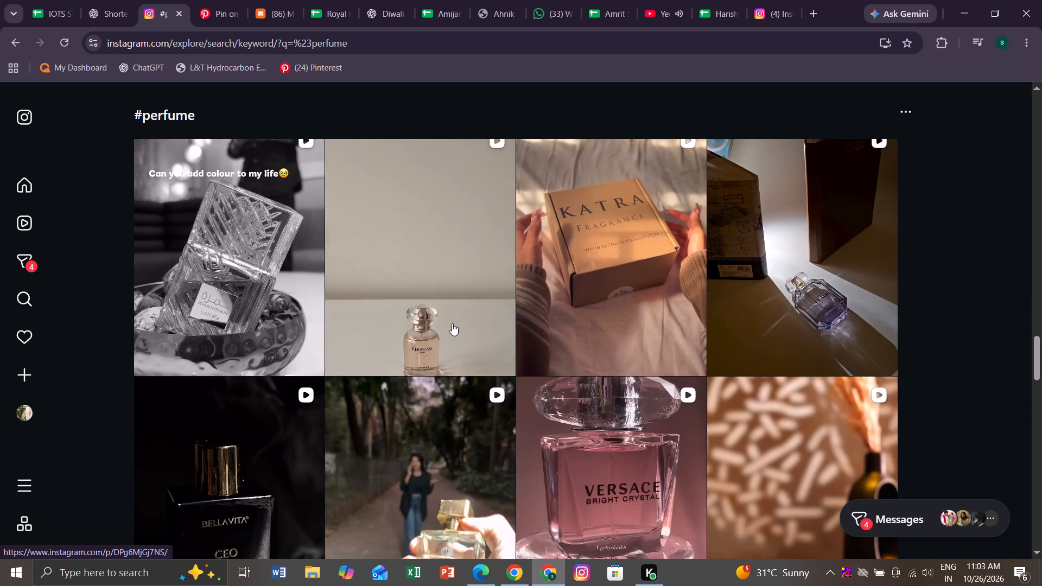
scroll(452, 323, up, 1)
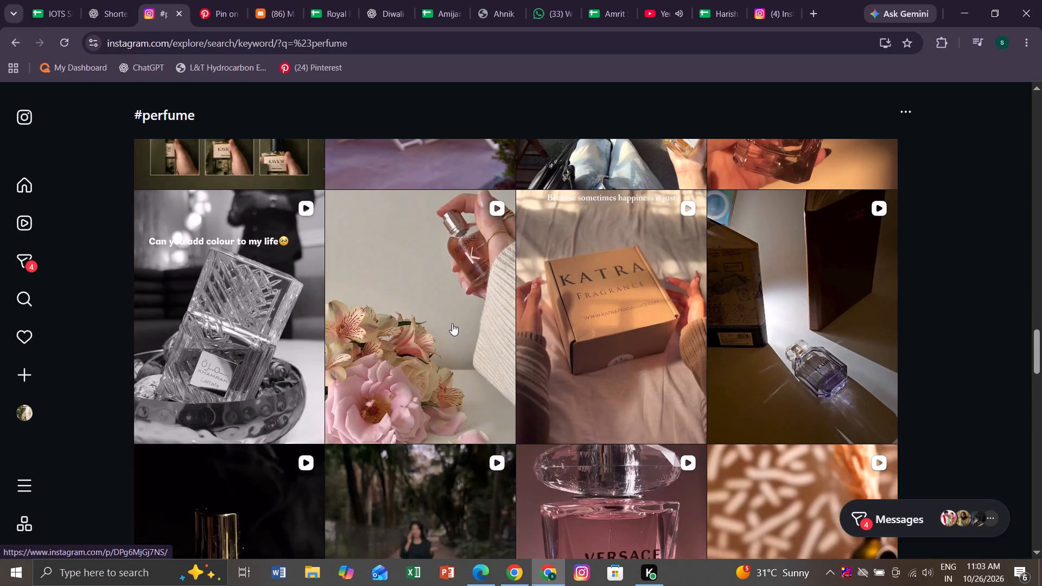
scroll(452, 323, down, 3)
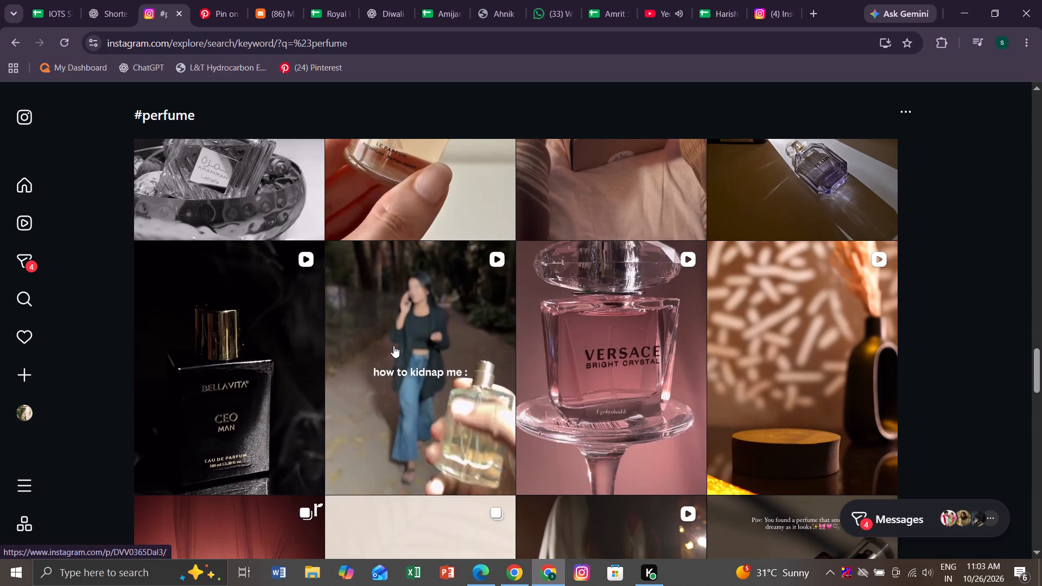
Browse the #perfume results on Instagram and view the slides of the houseofadeaur "Just wanted one perfume" carousel.
scroll(451, 339, down, 4)
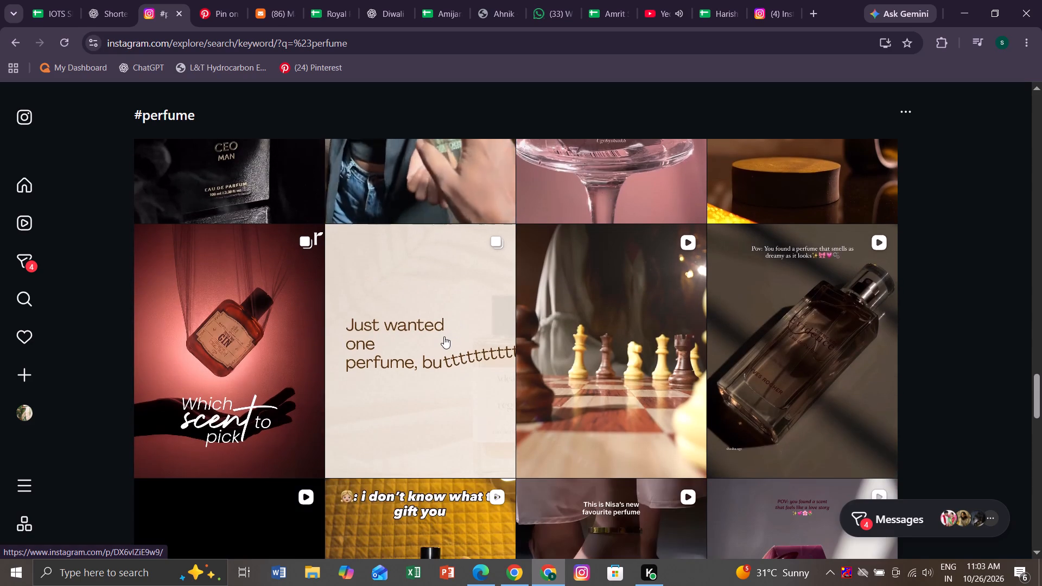
click(444, 336)
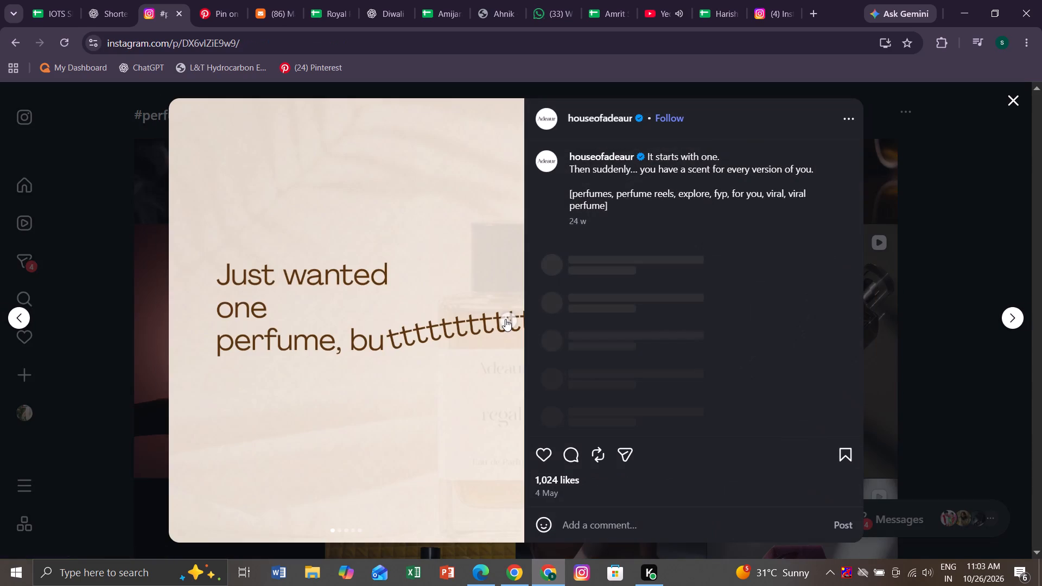
click(505, 319)
click(505, 319)
click(505, 319)
click(506, 319)
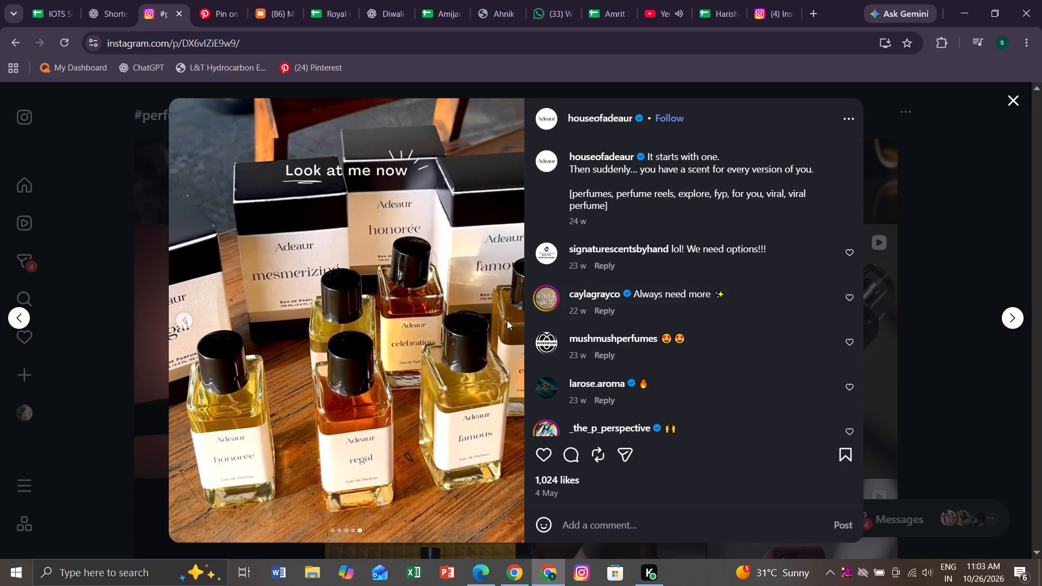
triple_click(181, 320)
triple_click(181, 320)
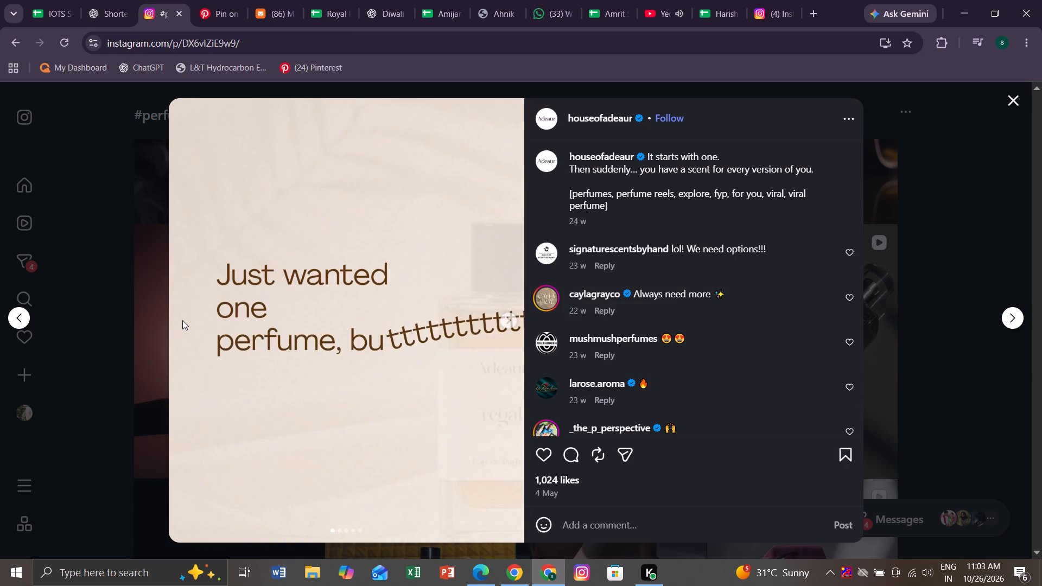
click(933, 198)
scroll(737, 283, down, 3)
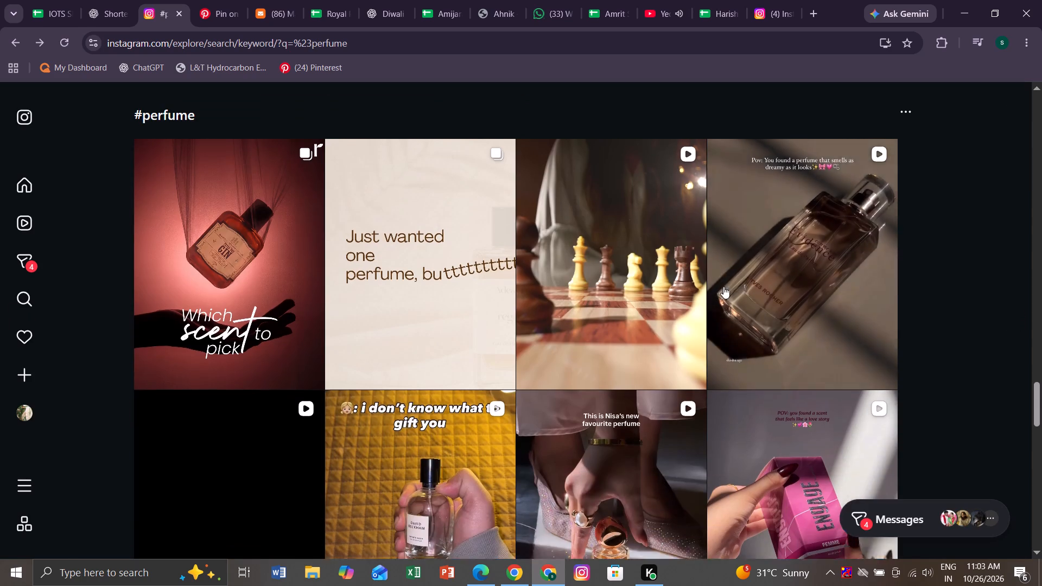
scroll(484, 319, down, 3)
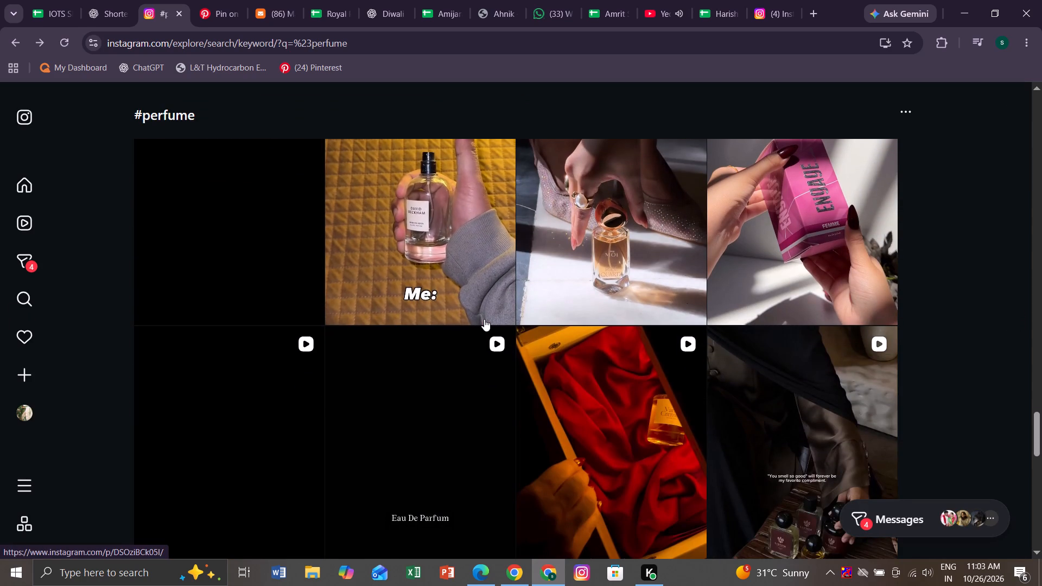
Switch to Pinterest and search for "perfume creative ads".
key(alt+Tab)
key(alt+Tab)
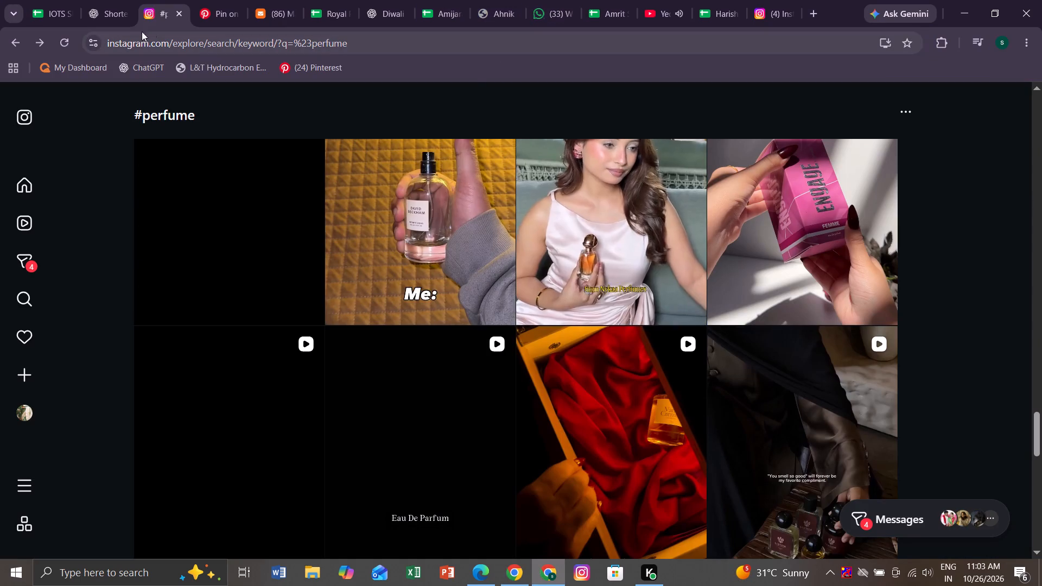
click(237, 11)
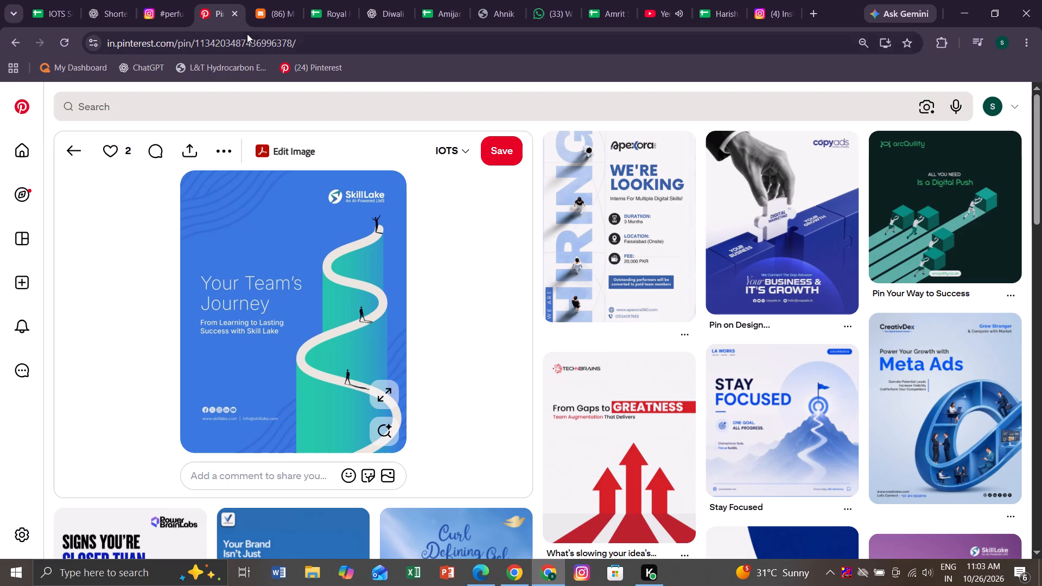
click(364, 112)
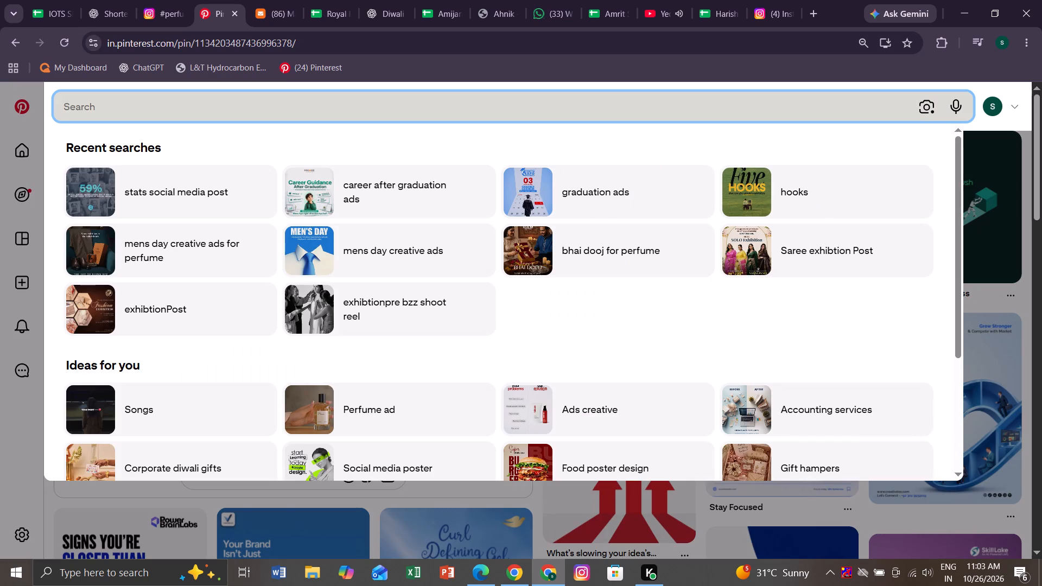
text(perfume)
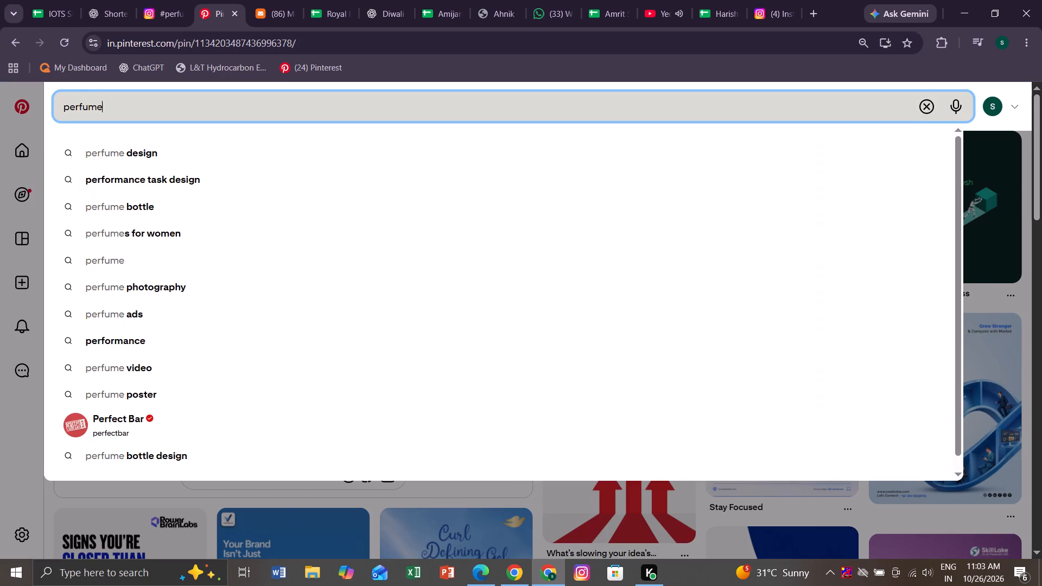
key(space)
text(creative ads)
key(Return)
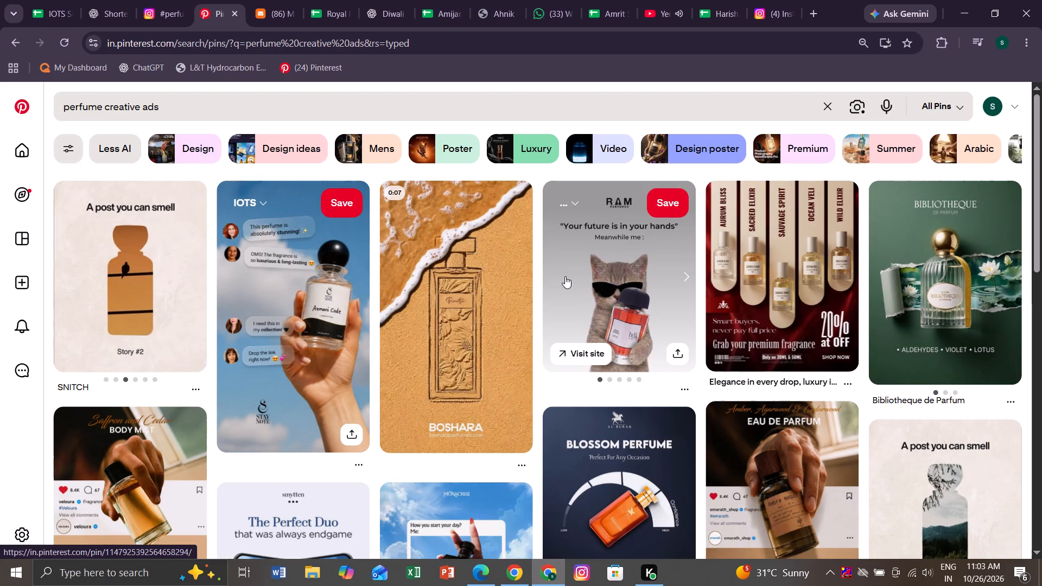
Examine the perfume ad pins for creative references and open the "What's in your bag?" pin.
scroll(565, 276, down, 3)
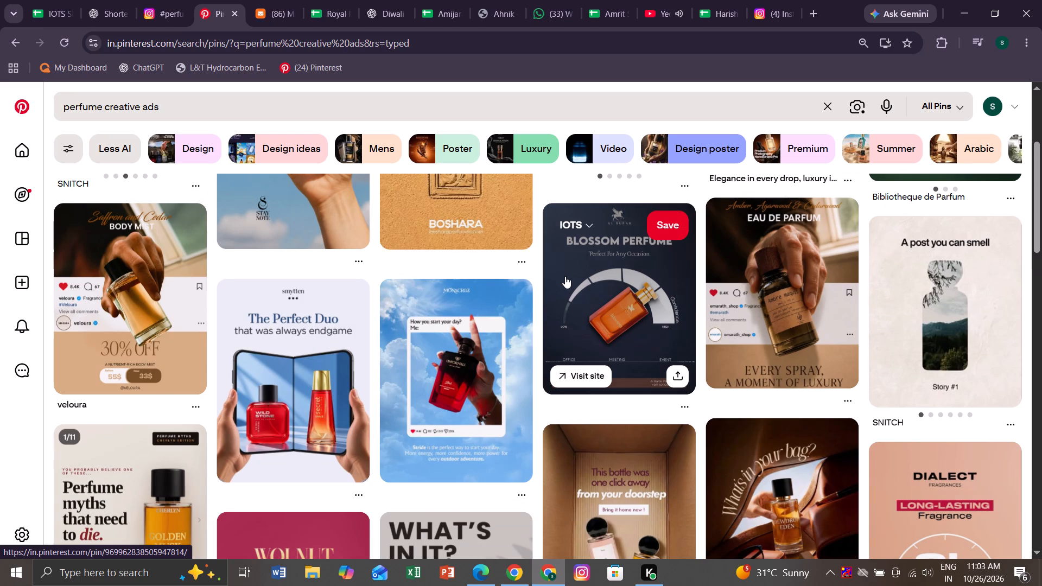
scroll(562, 280, down, 2)
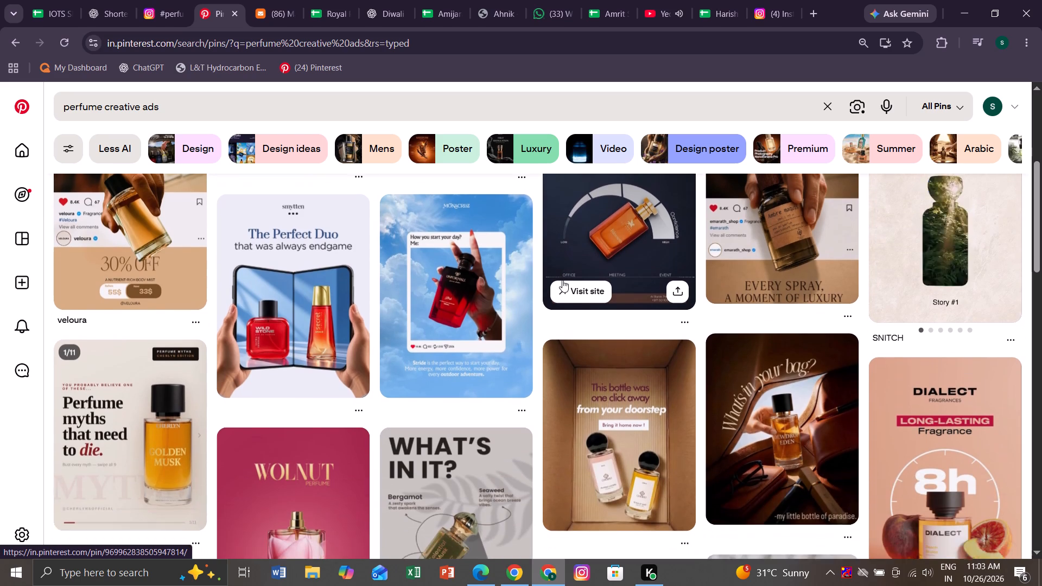
scroll(562, 280, down, 1)
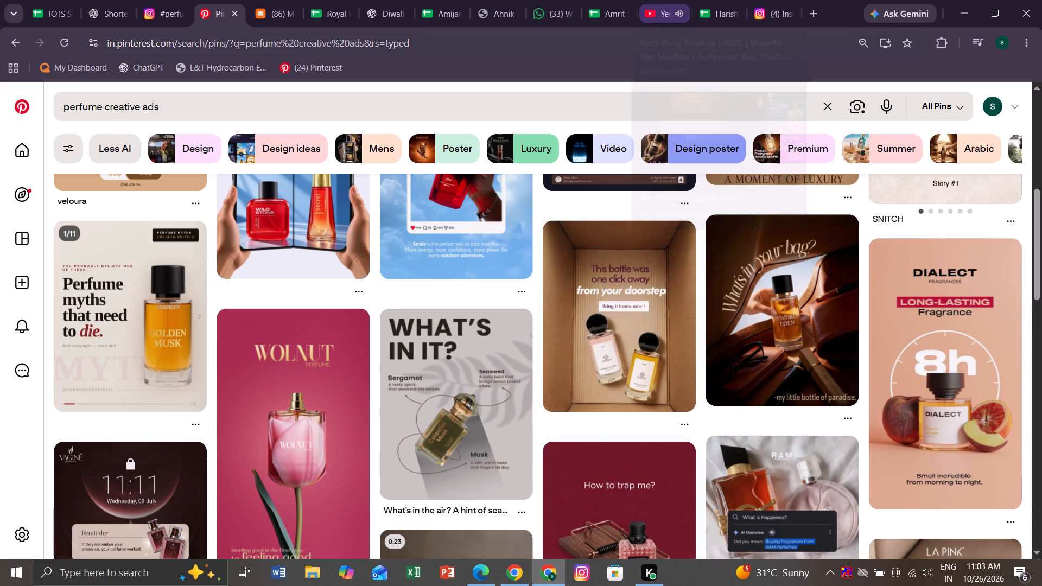
scroll(751, 262, down, 1)
click(751, 258)
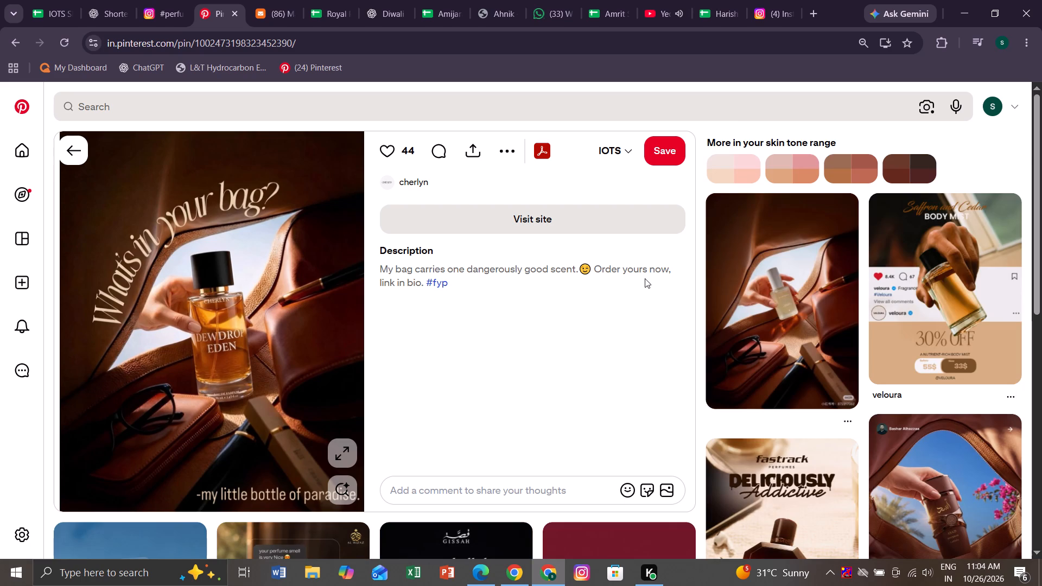
Look through the related perfume ad pins for design ideas and open the "Friday Outfit Check" pin.
scroll(645, 278, down, 1)
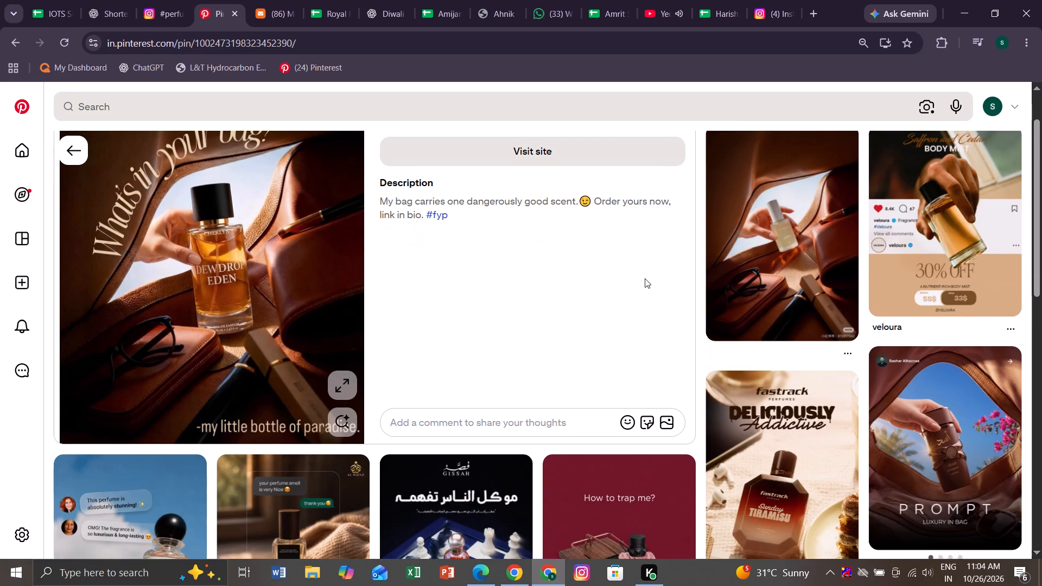
scroll(645, 278, down, 5)
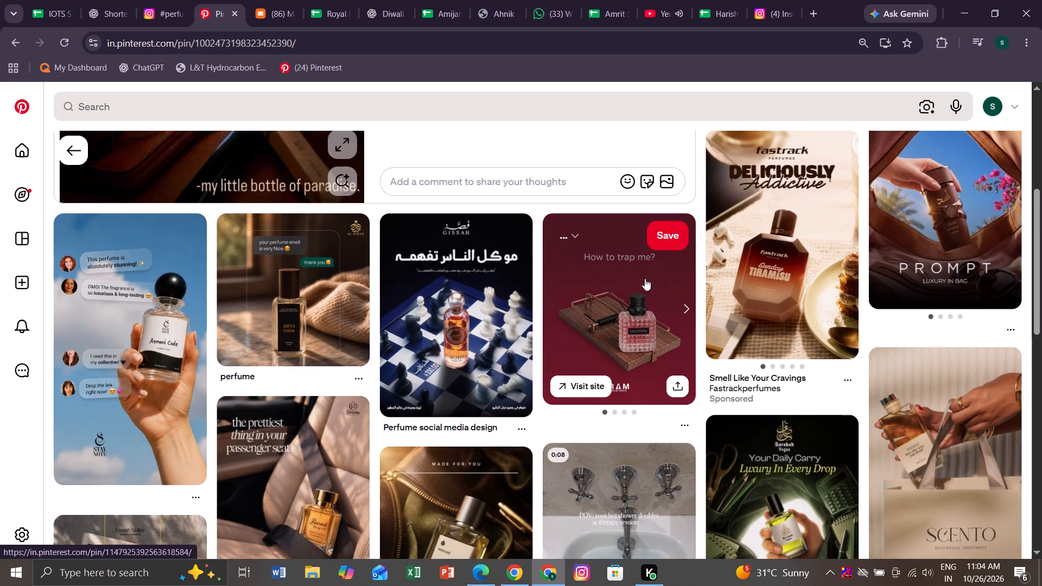
scroll(645, 278, down, 3)
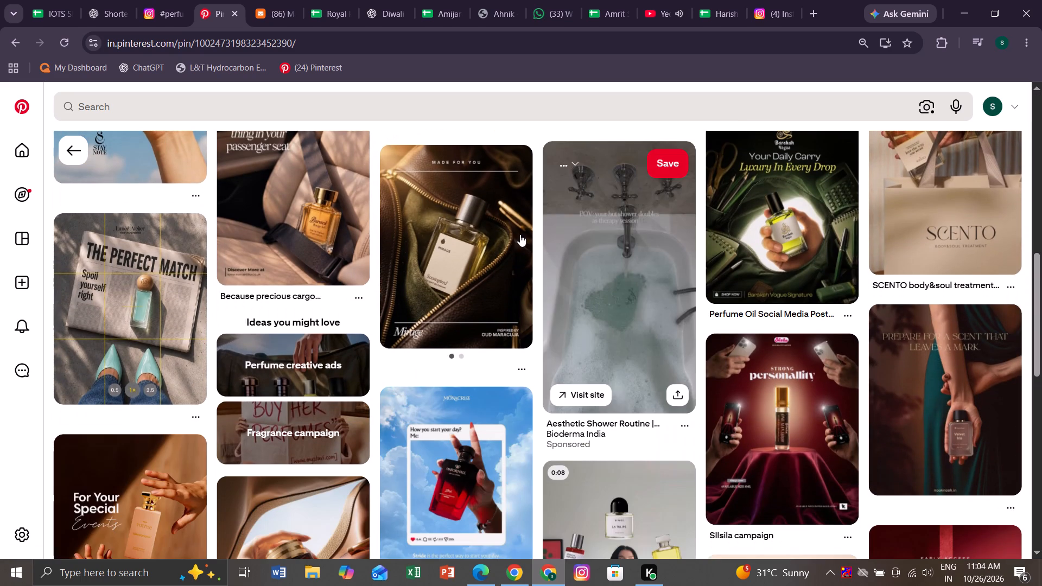
scroll(670, 261, down, 4)
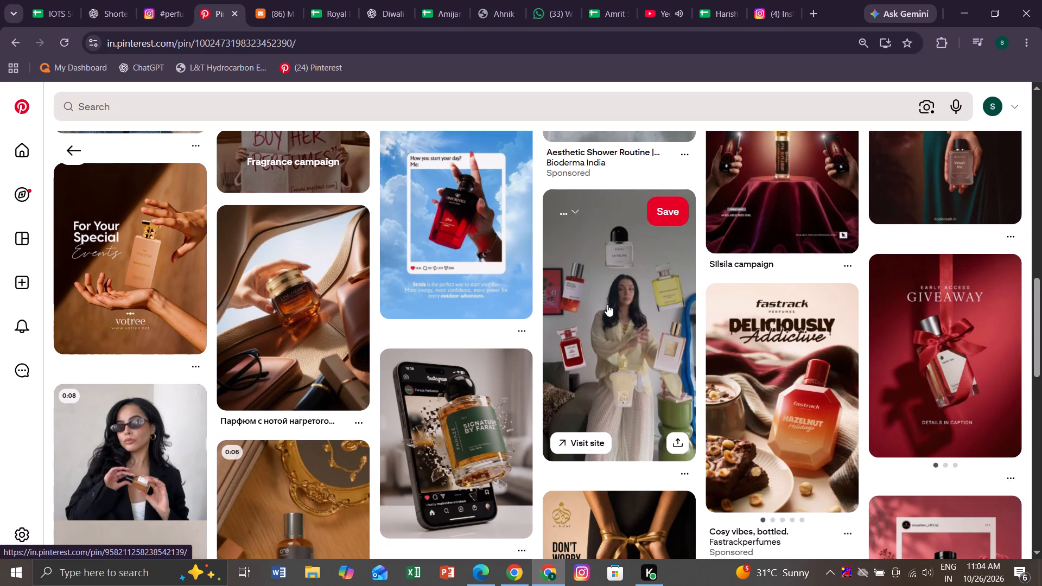
scroll(607, 304, down, 2)
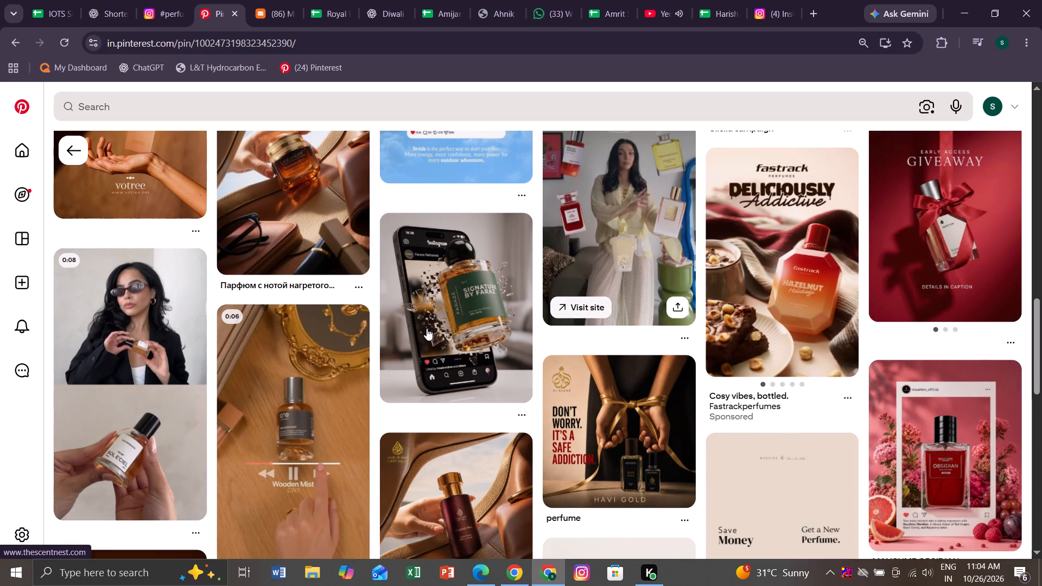
scroll(570, 295, down, 2)
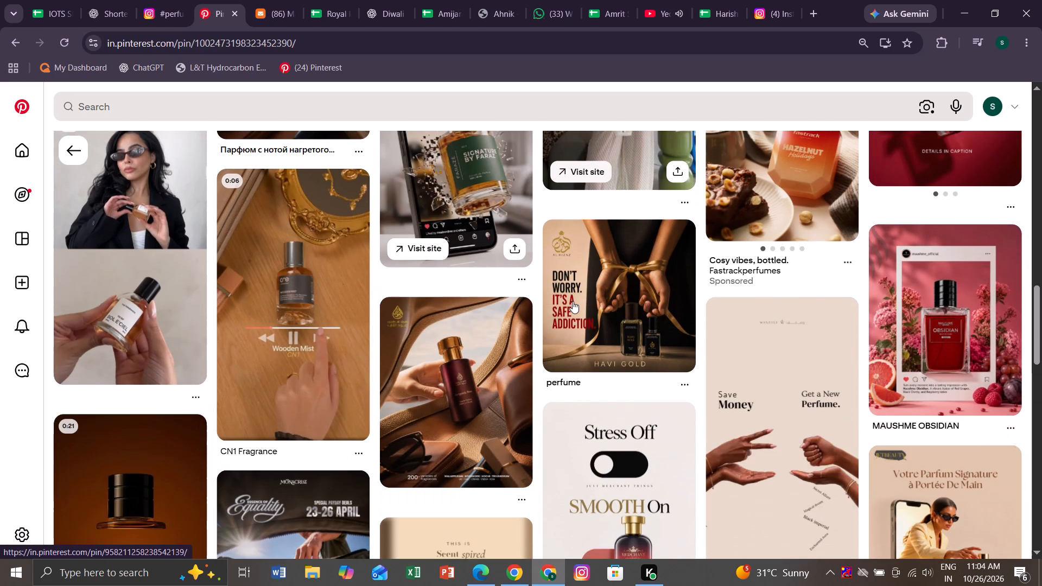
scroll(573, 301, down, 1)
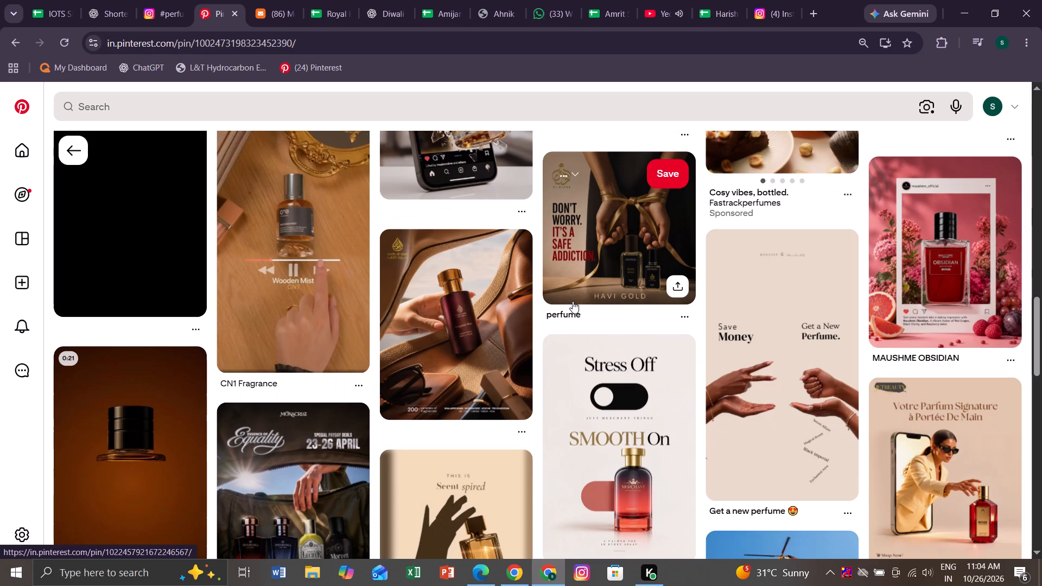
scroll(573, 301, down, 3)
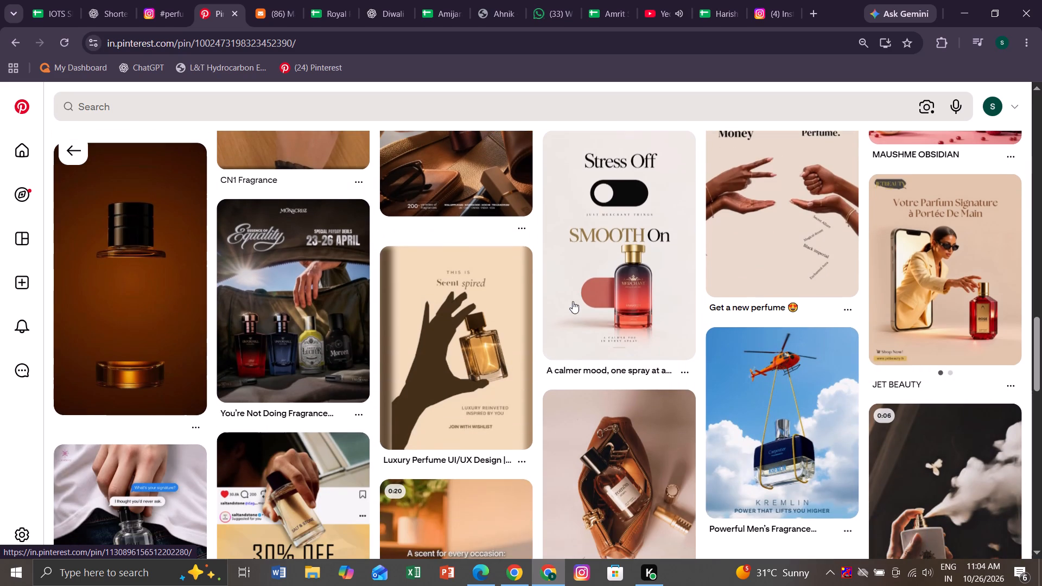
scroll(573, 301, down, 3)
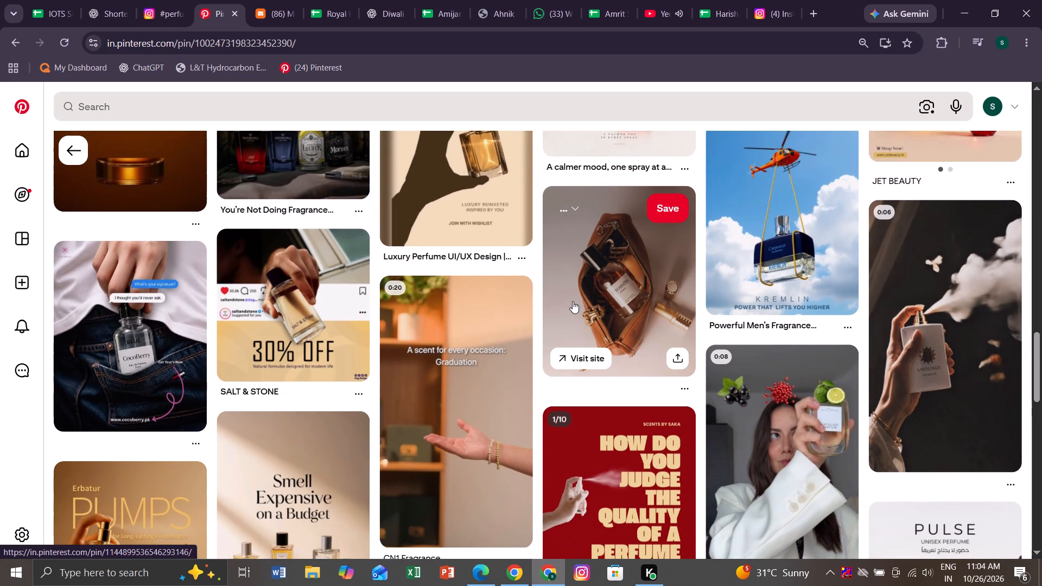
scroll(573, 301, down, 4)
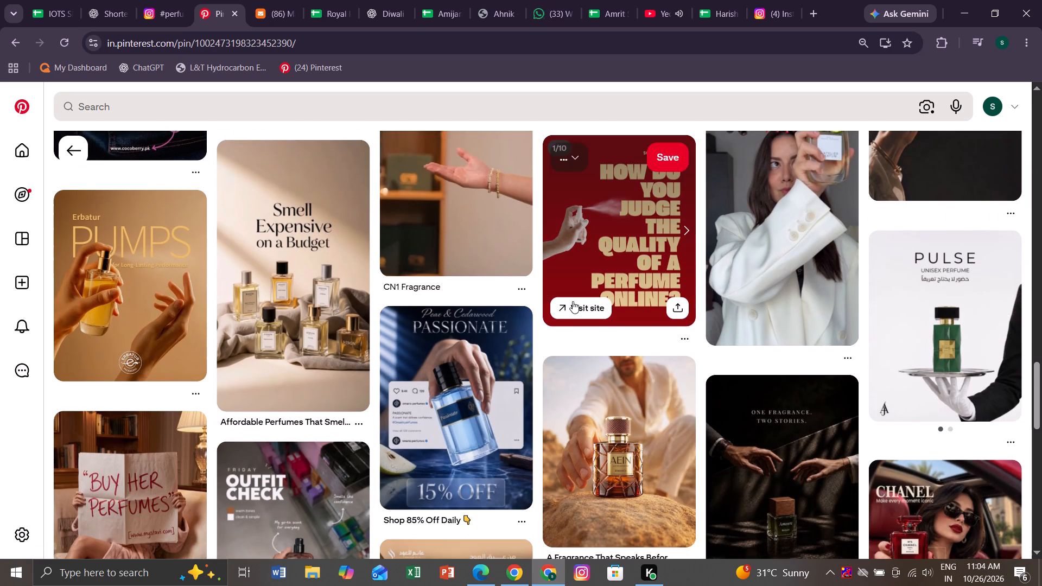
scroll(573, 301, down, 5)
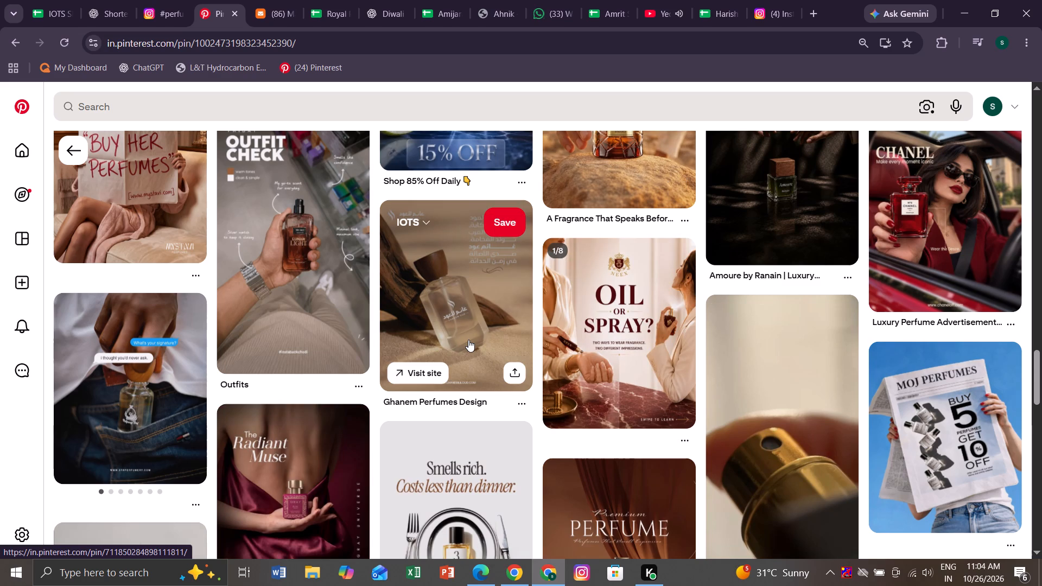
scroll(468, 340, down, 3)
scroll(468, 340, up, 2)
scroll(422, 316, up, 1)
click(360, 277)
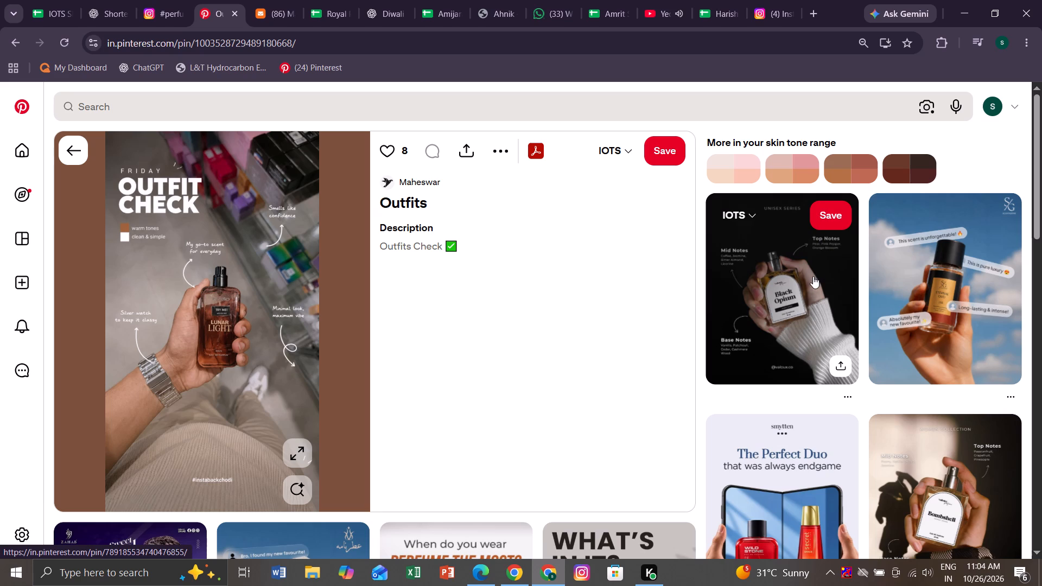
Copy the image of the "Friday Outfit Check" perfume pin to the clipboard.
scroll(812, 281, down, 3)
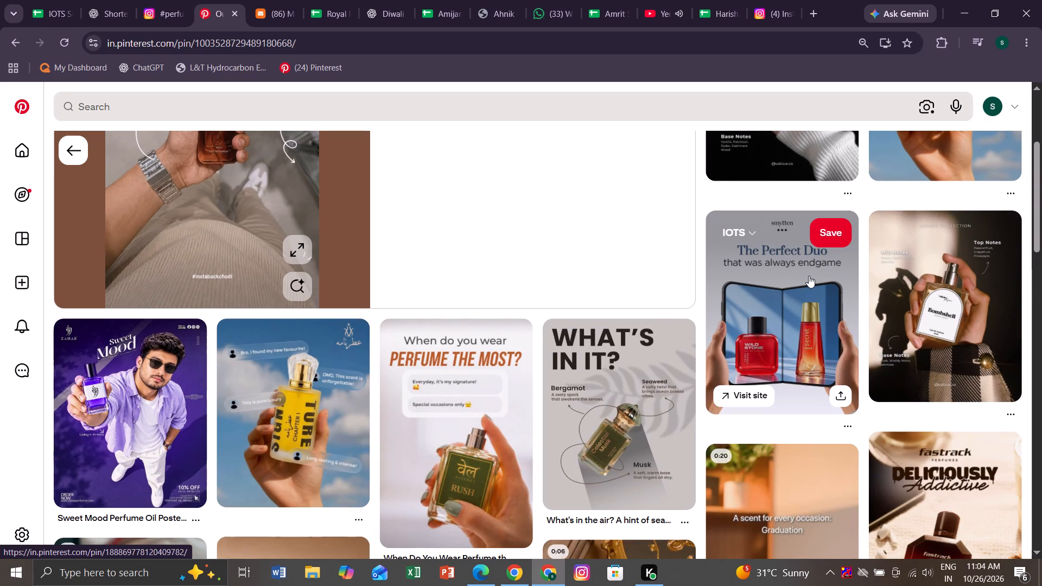
scroll(311, 336, up, 4)
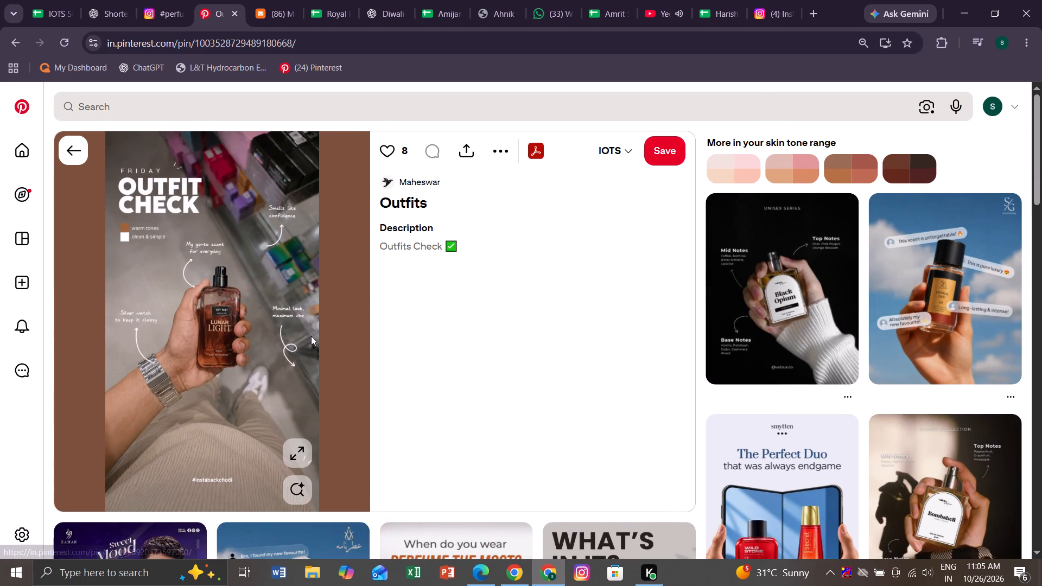
key(shift+super+s)
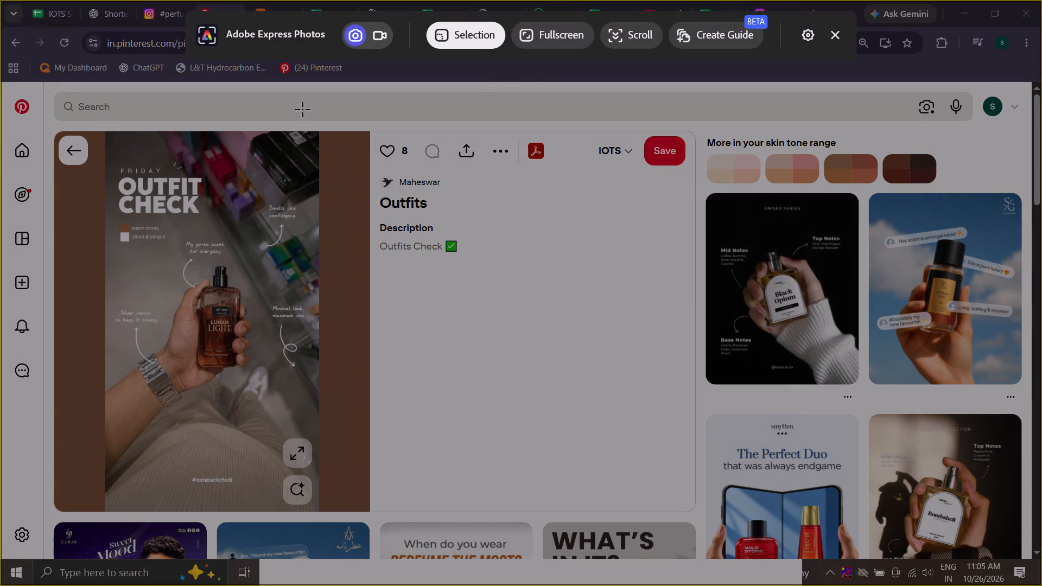
click(831, 34)
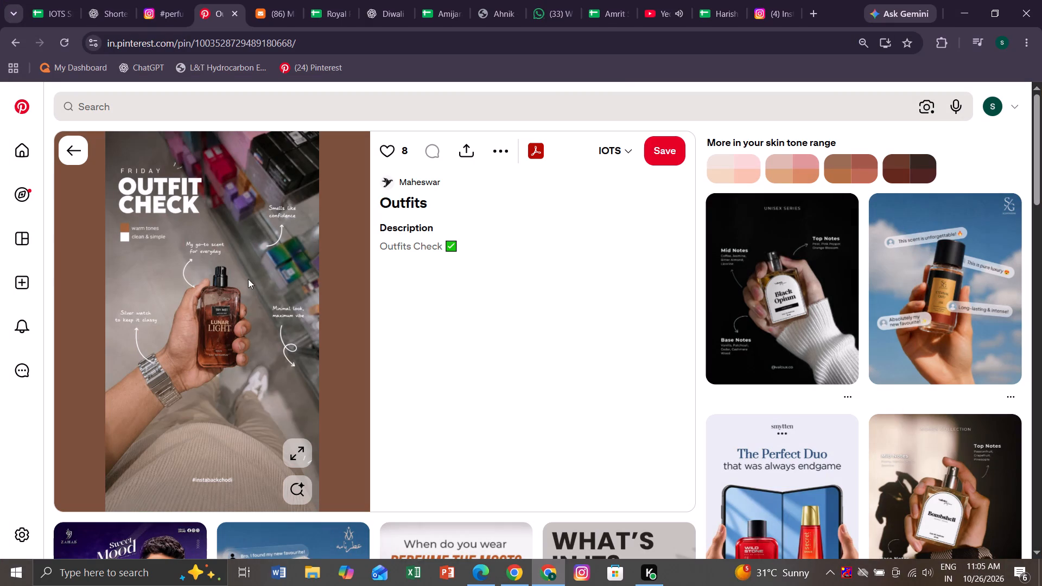
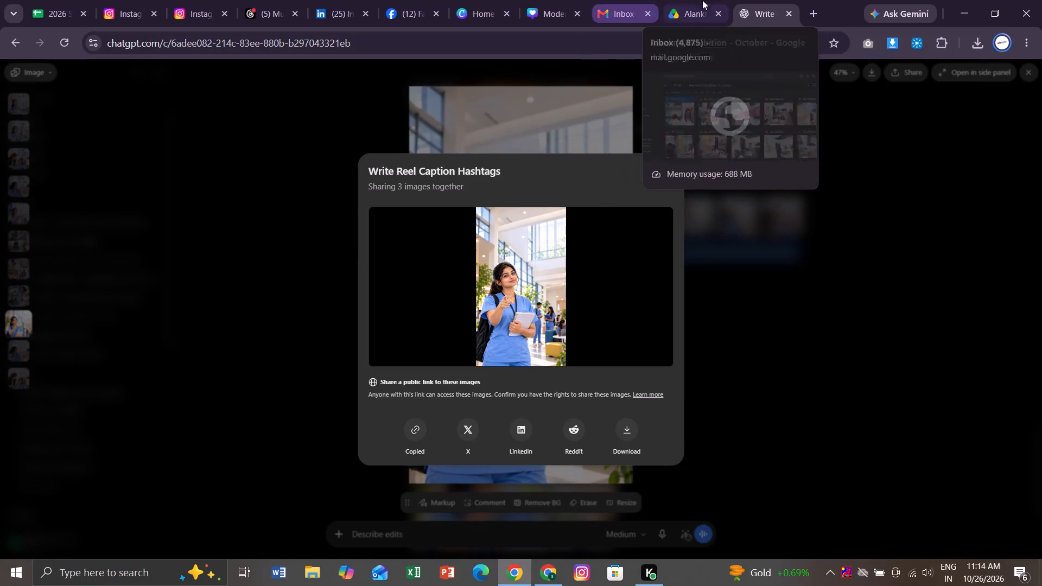
Return to the 2026 Social Media - Creative Designing spreadsheet and review the October 2026 entries around rows 127 to 130.
click(58, 8)
scroll(343, 321, down, 4)
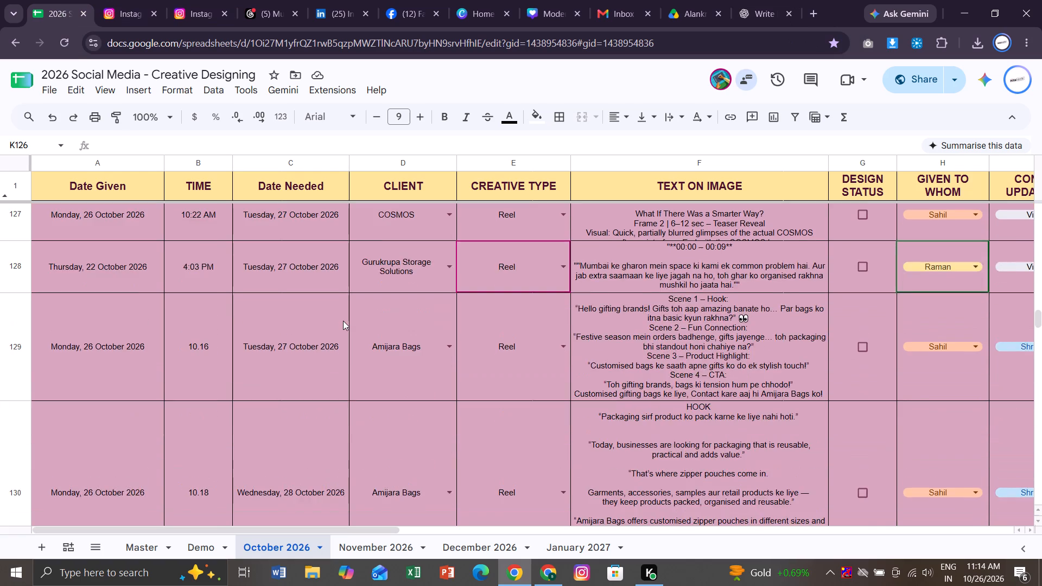
scroll(343, 321, down, 2)
scroll(343, 321, up, 4)
scroll(343, 321, down, 2)
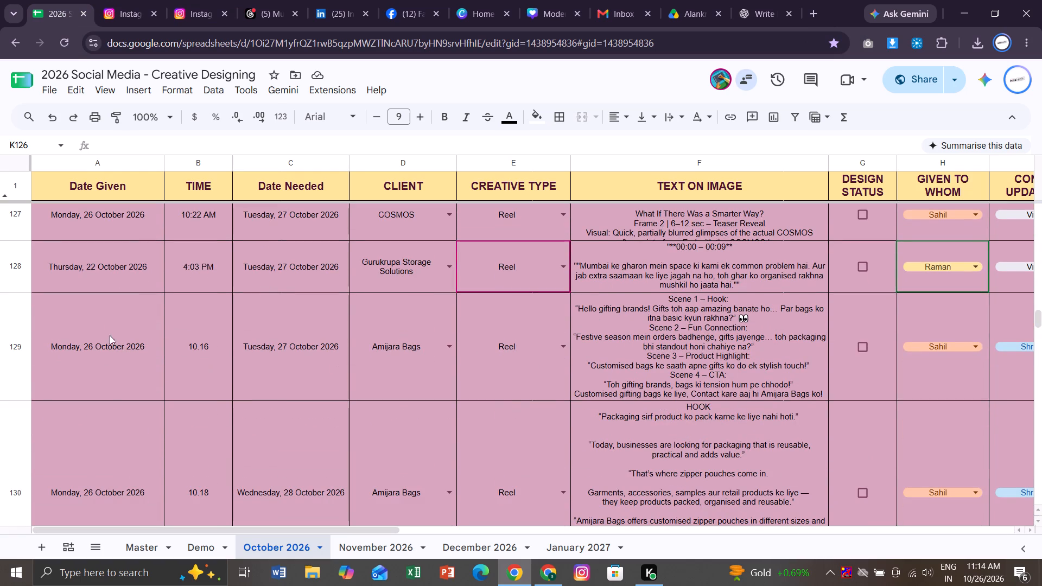
double_click(846, 578)
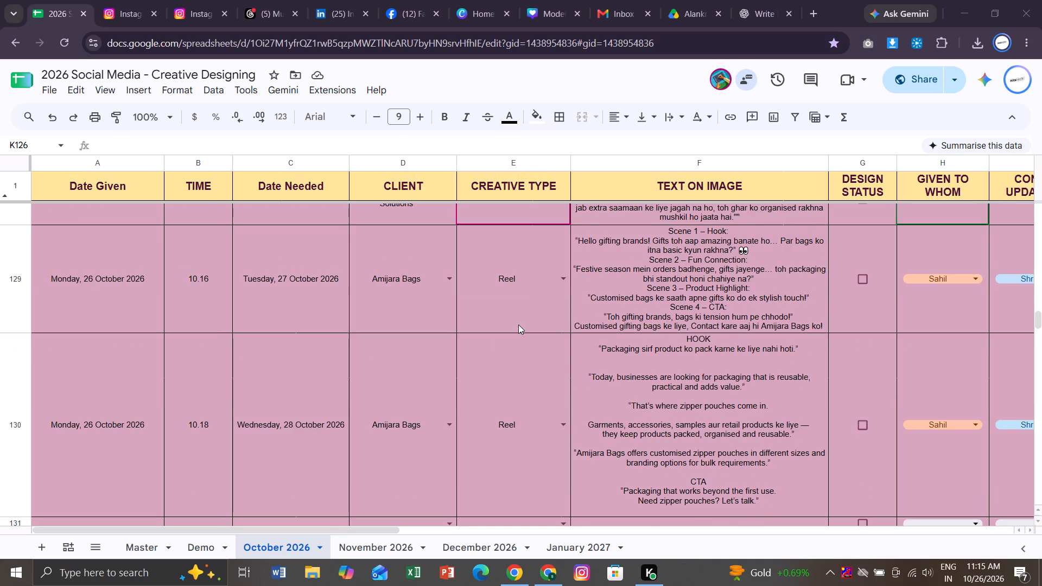
scroll(518, 324, up, 1)
scroll(505, 345, down, 2)
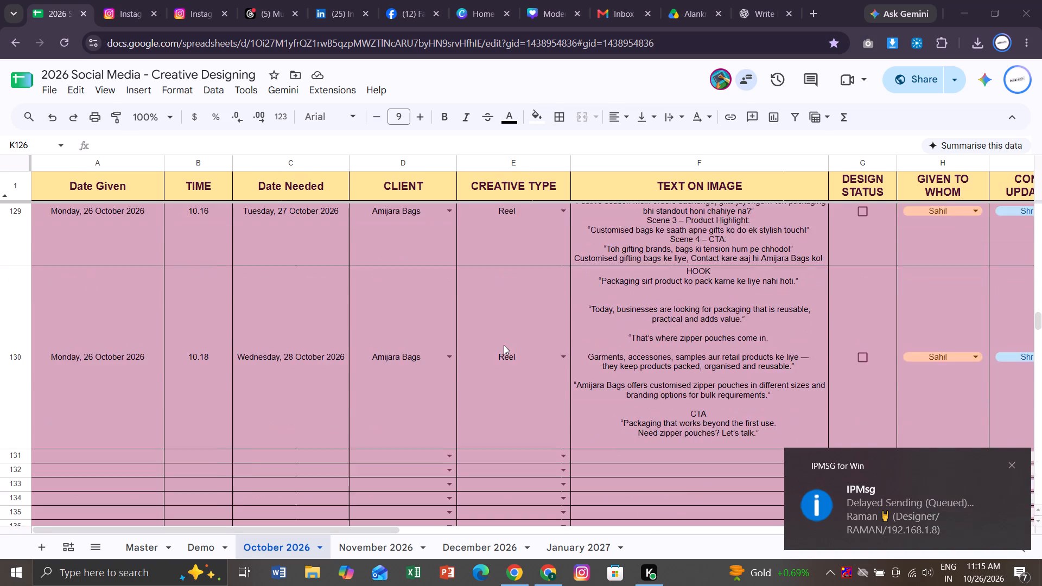
scroll(504, 345, down, 2)
scroll(504, 345, up, 6)
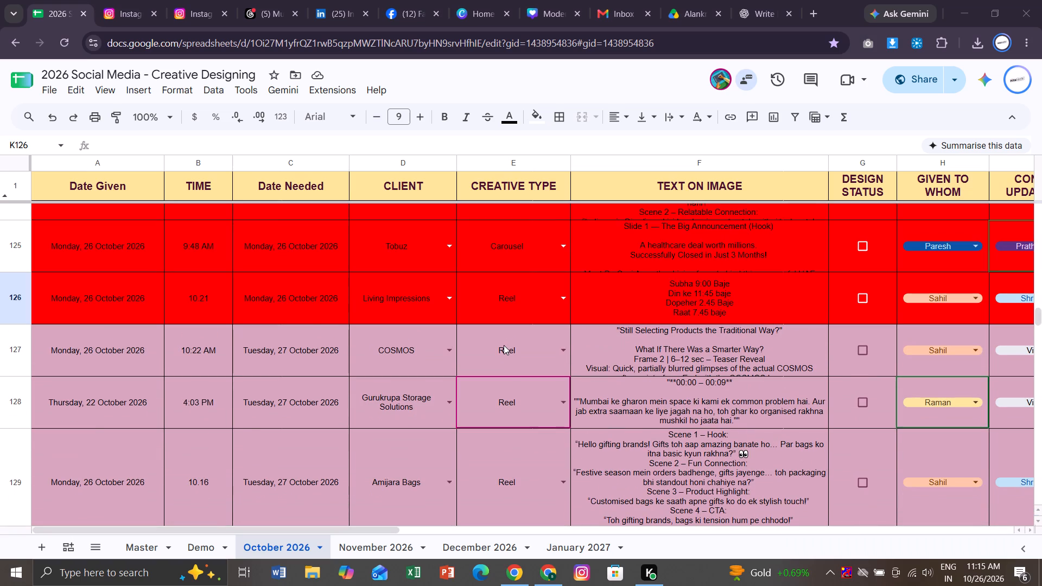
right_click(68, 340)
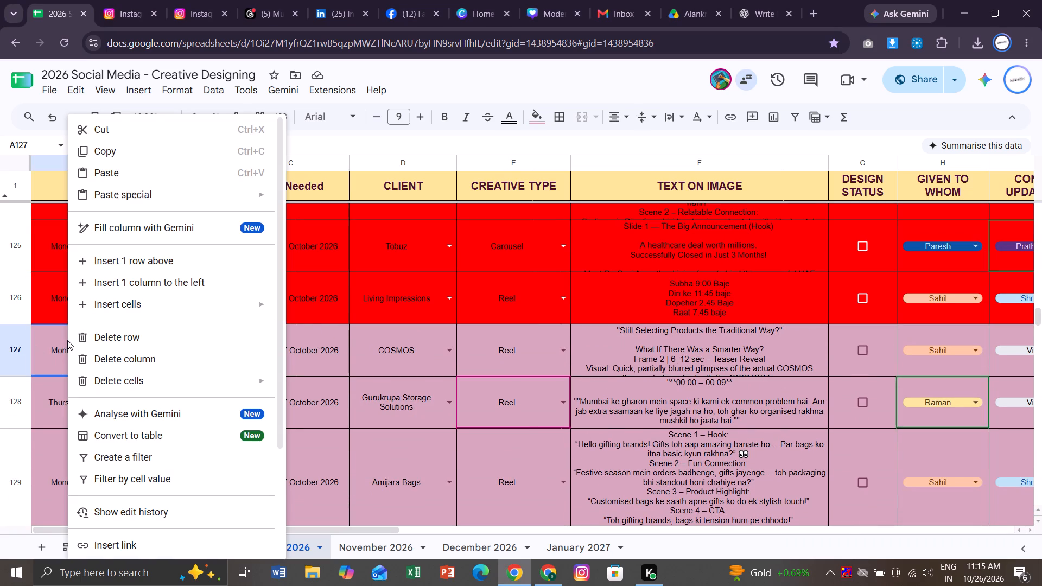
Insert a row above the COSMOS reel in row 127, give it Date Given 26 October 2026 and time 11.15, and open its Date Needed cell.
click(123, 254)
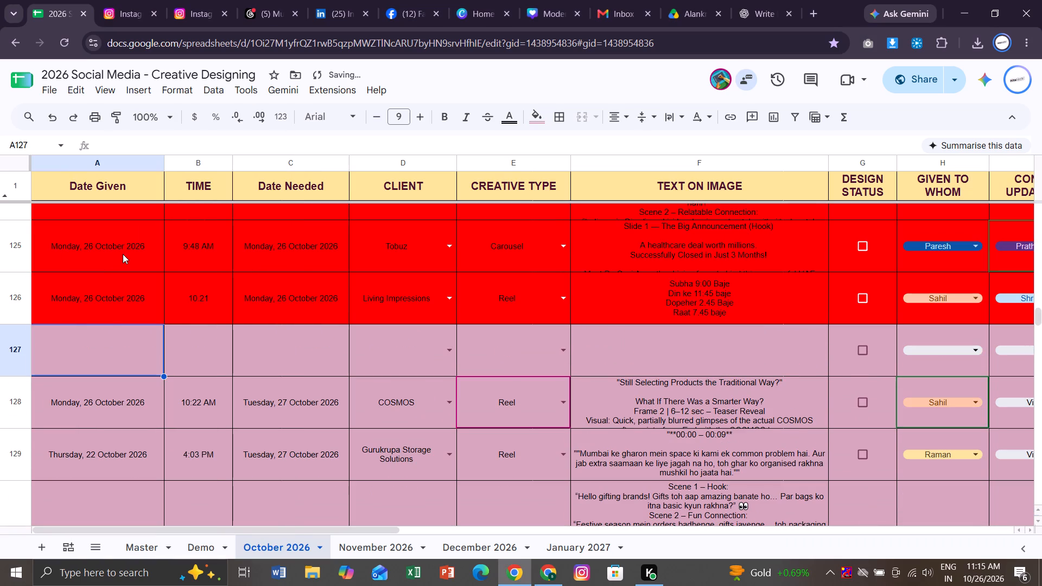
double_click(81, 361)
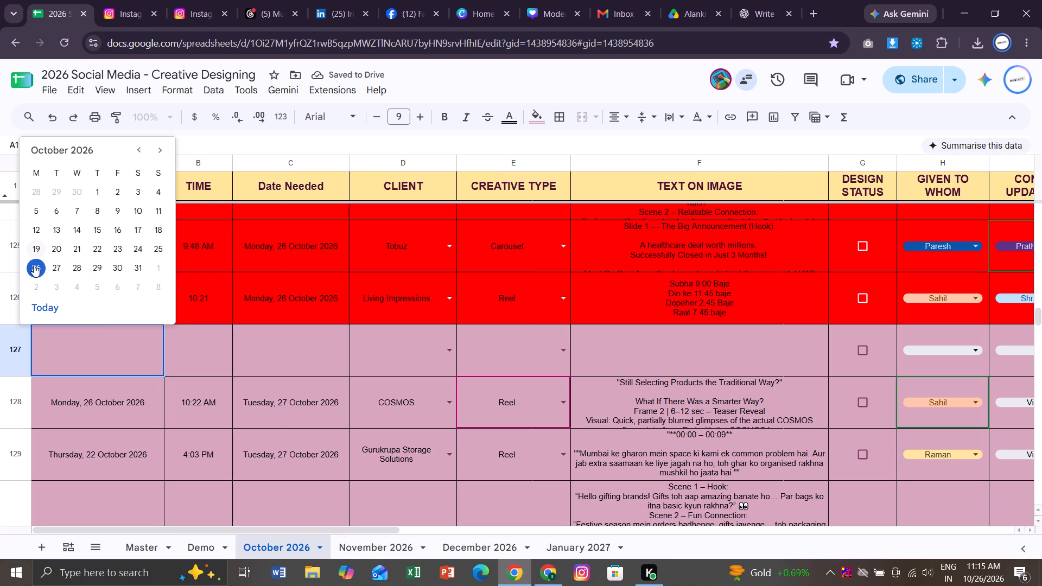
click(35, 269)
click(196, 339)
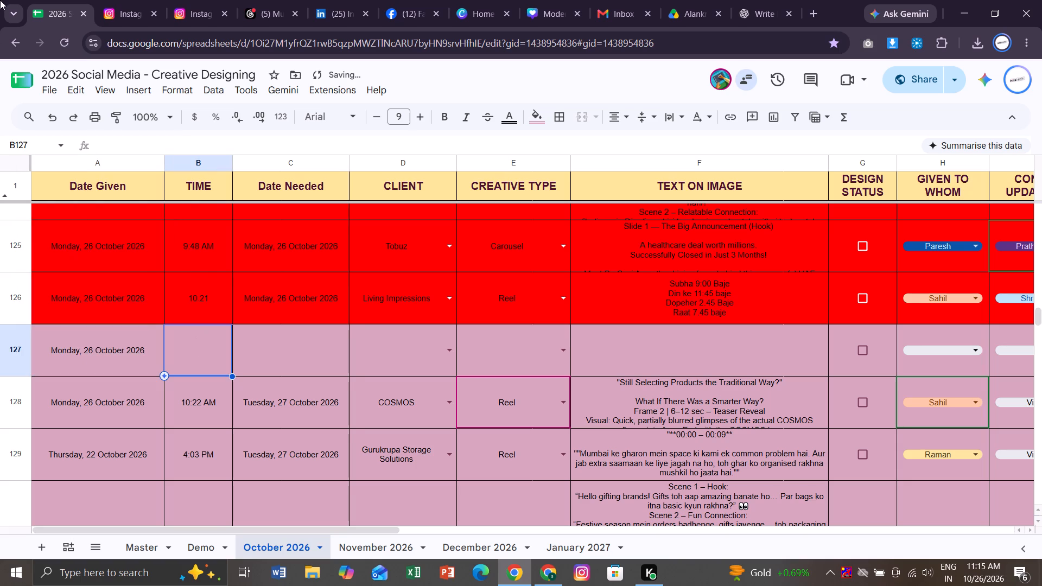
text(11.15)
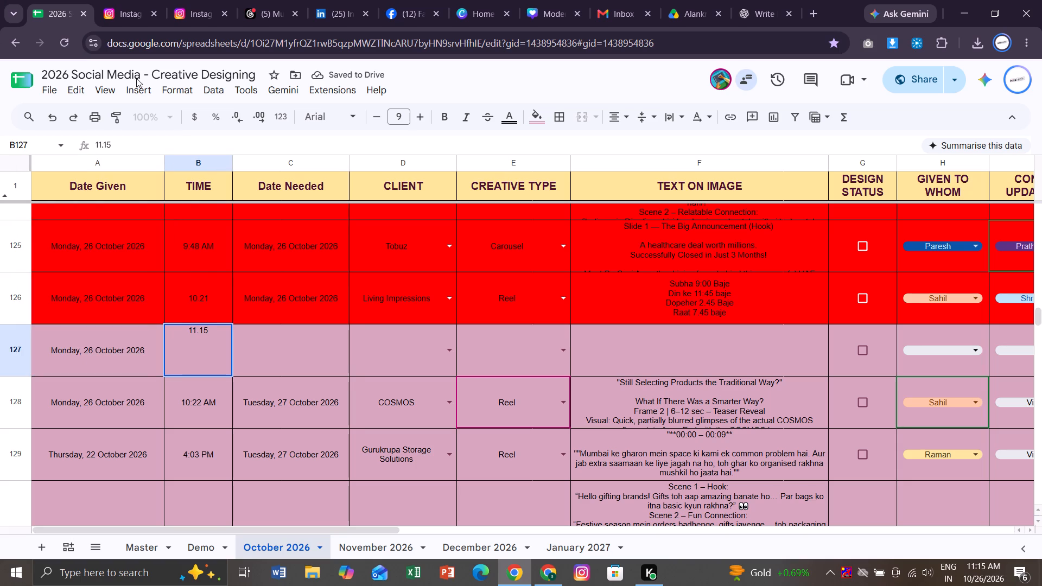
double_click(279, 334)
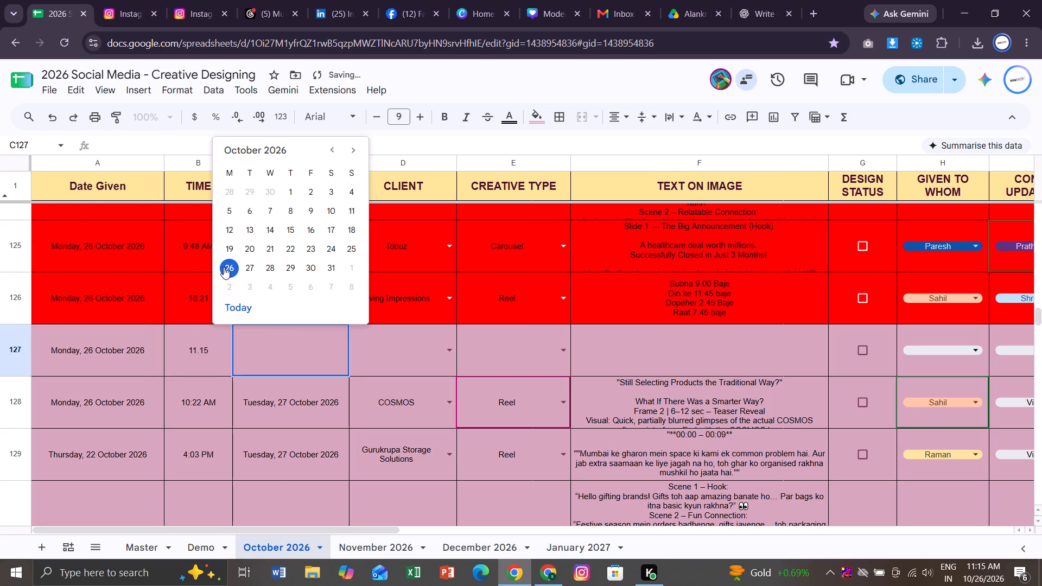
In row 127, set Date Needed to 26 October 2026, the client to IOTS and the creative type to Reel.
click(224, 267)
click(385, 346)
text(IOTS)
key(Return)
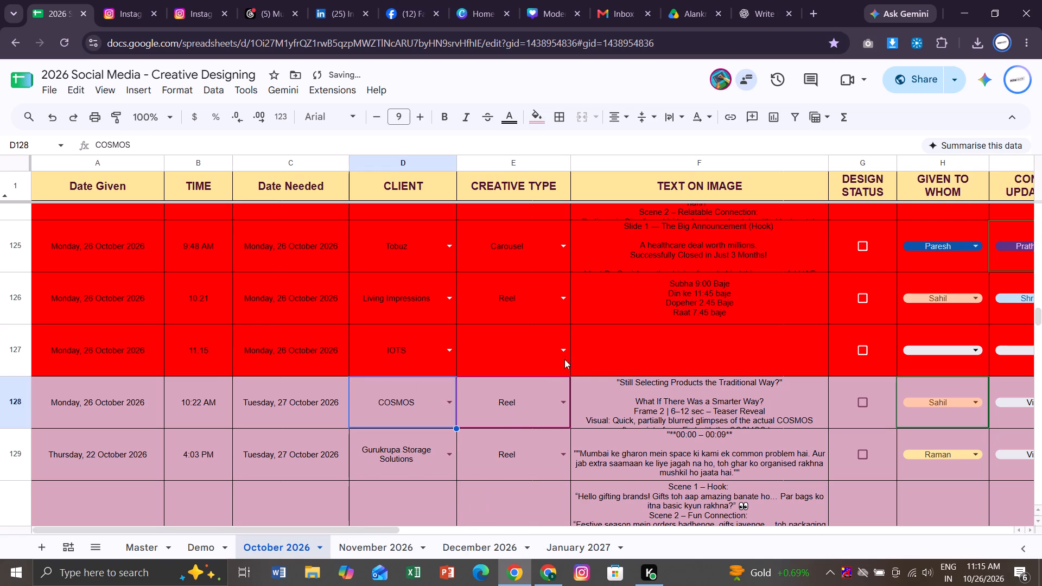
click(562, 352)
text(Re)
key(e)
click(546, 387)
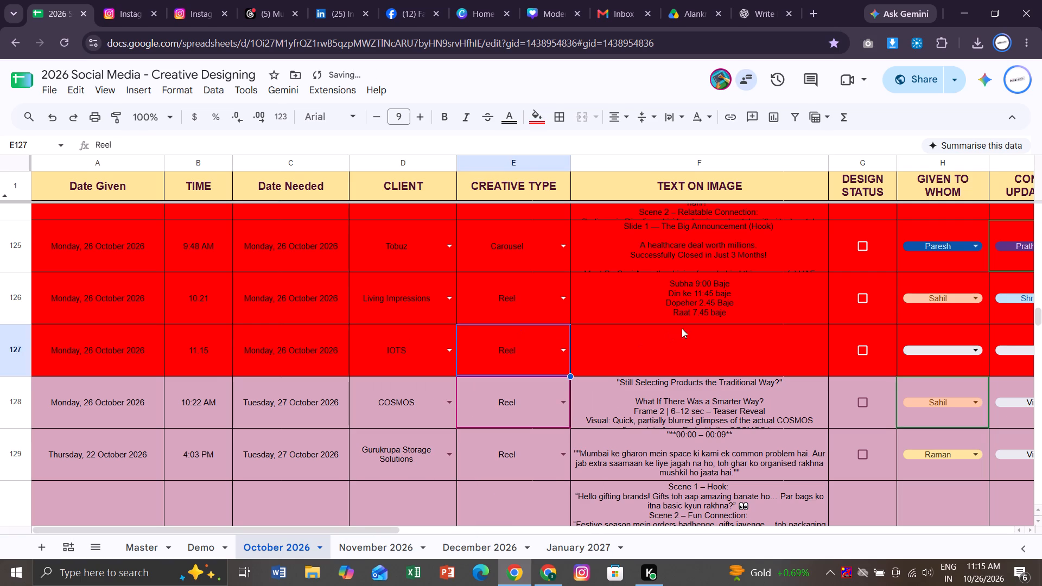
Paste the copied Germany nursing reel script, starting with "Frame 1 | Hook", into row 127's Text on Image cell.
double_click(692, 325)
double_click(696, 332)
key(ctrl+v)
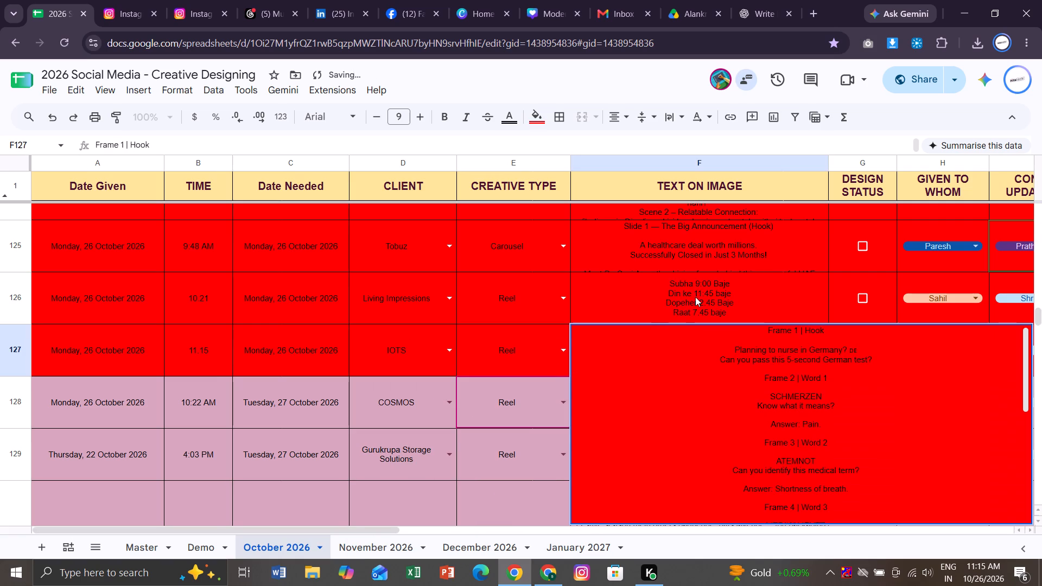
click(695, 290)
Assign row 127 to Raman under Given to Whom and set Content Updated By to Shrushti.
click(952, 352)
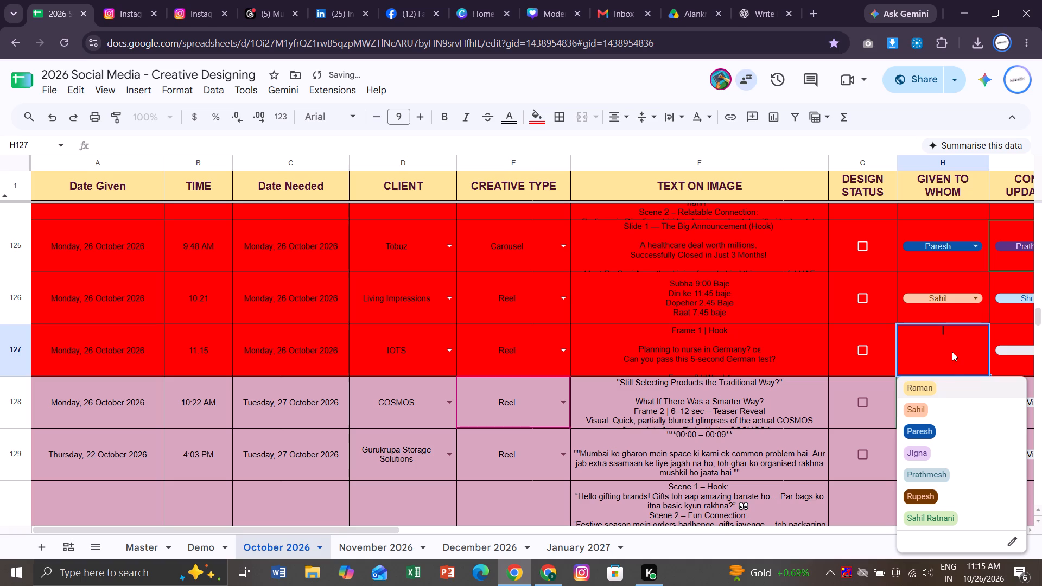
click(937, 380)
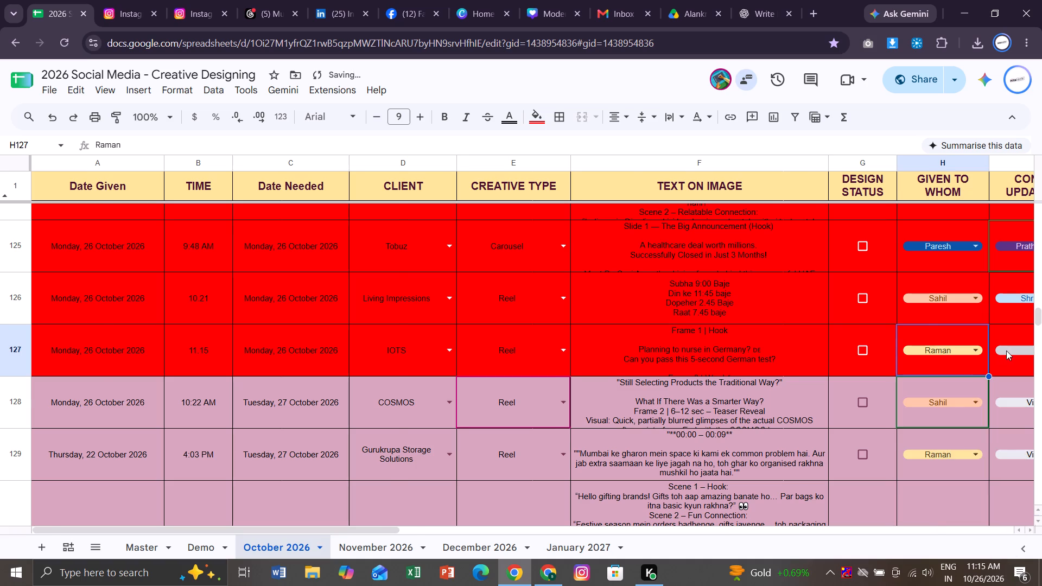
click(1006, 351)
click(971, 426)
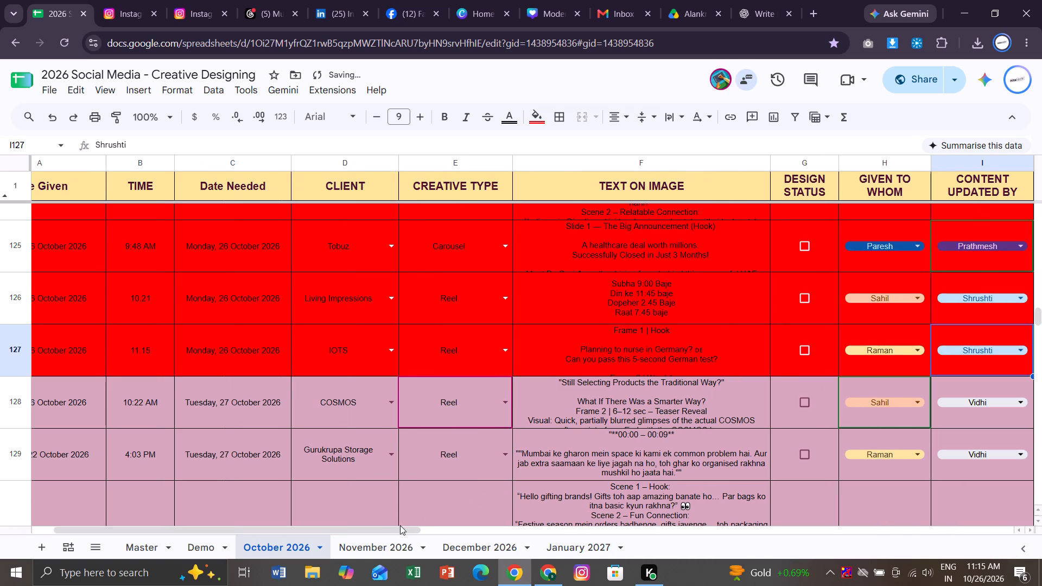
Copy the full Remark - FQI Team text from row 3 of the IOTS SM Calendar into row 127's Remark - Social Media Team cell.
drag(399, 534, 421, 528)
drag(413, 528, 580, 505)
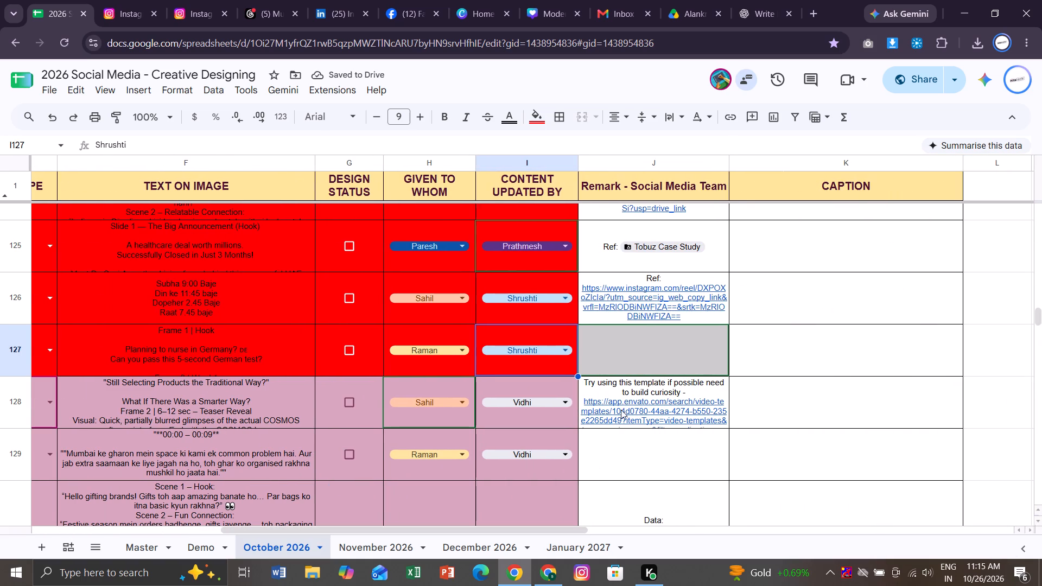
click(768, 362)
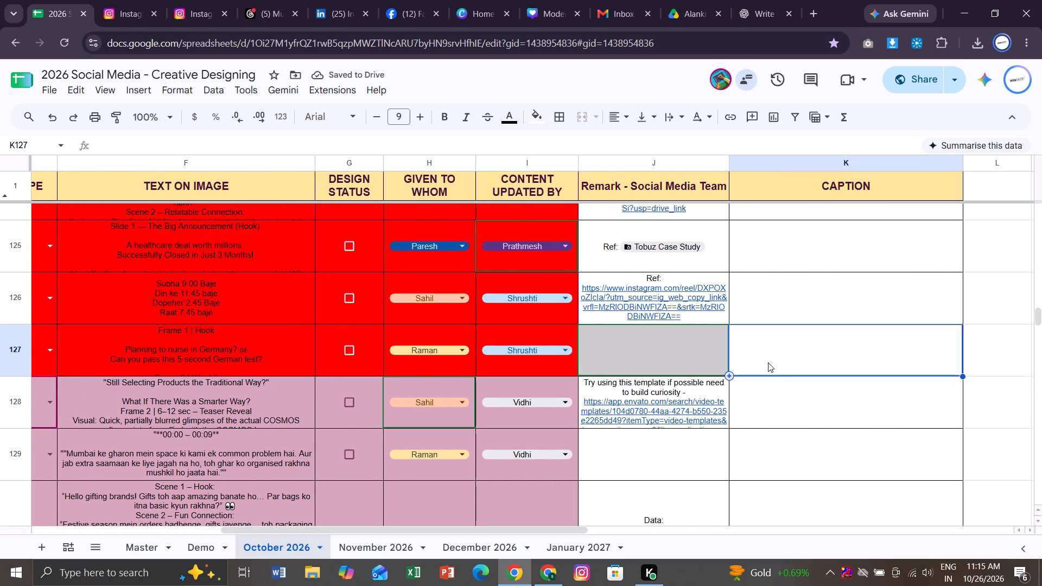
click(677, 352)
key(alt+Tab)
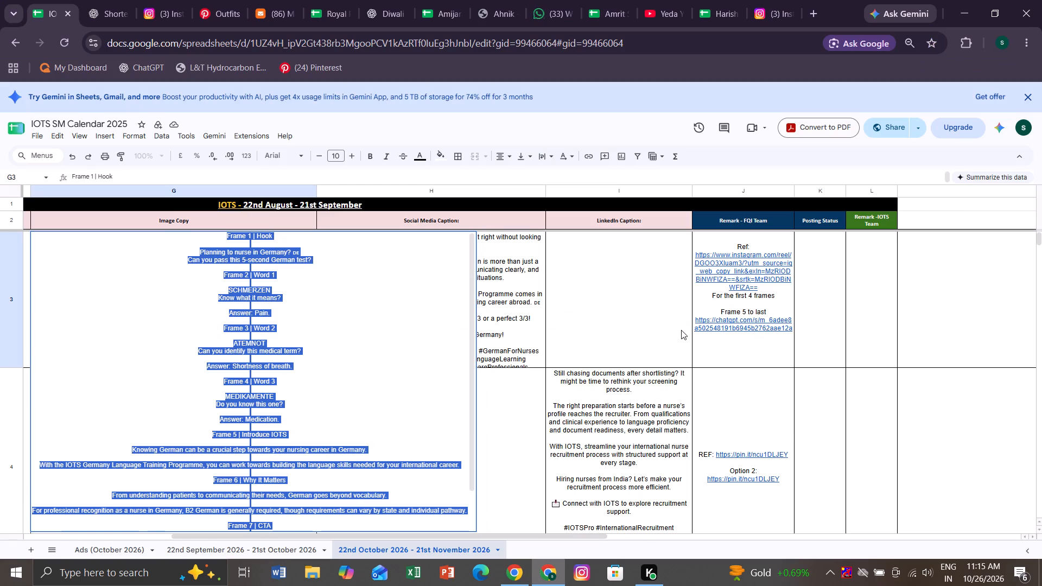
double_click(730, 335)
drag(781, 232, 848, 259)
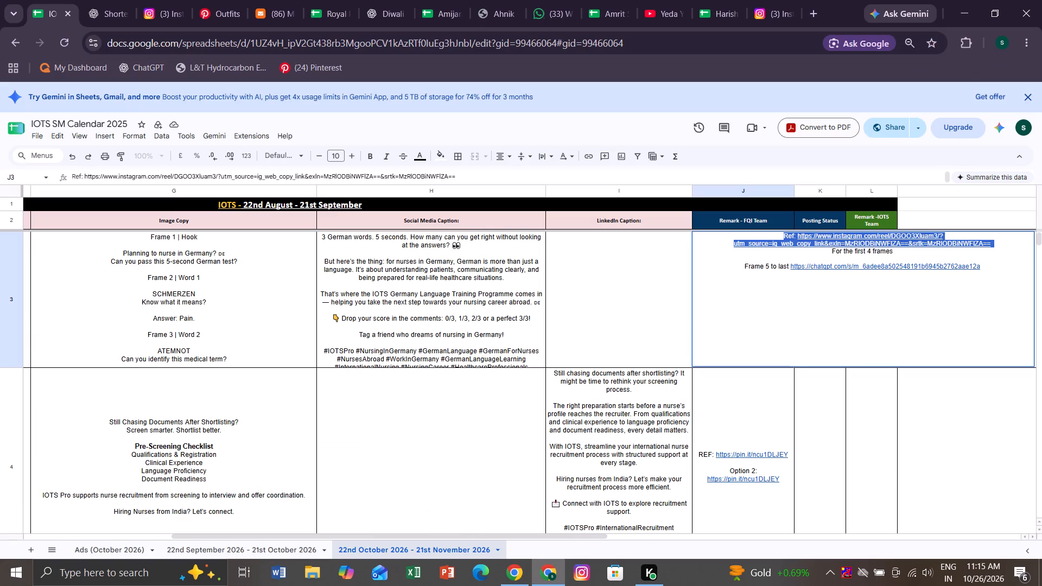
drag(848, 259, 997, 277)
key(ctrl+c)
key(ctrl+c)
key(alt+Tab)
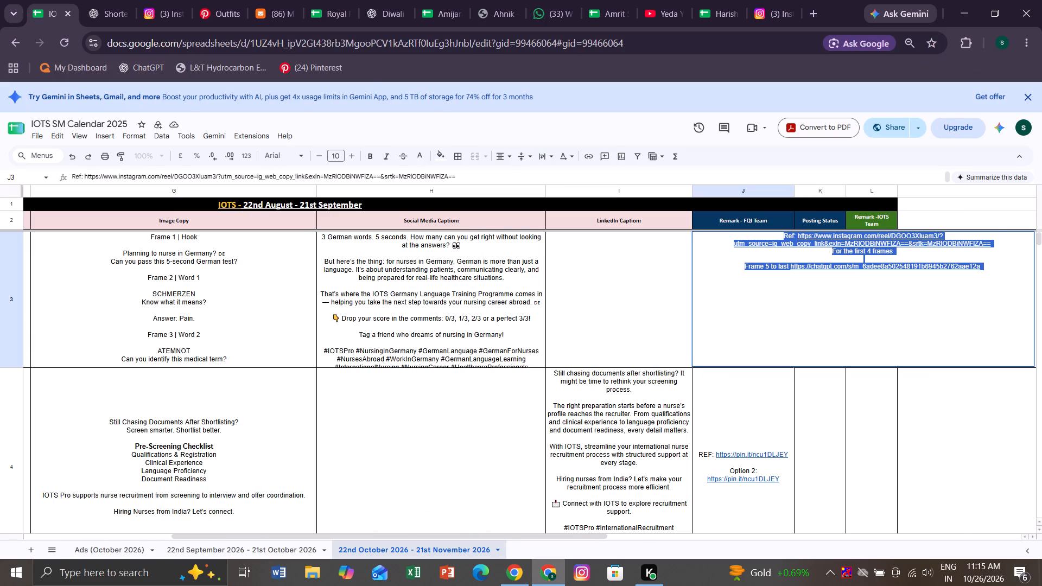
click(859, 383)
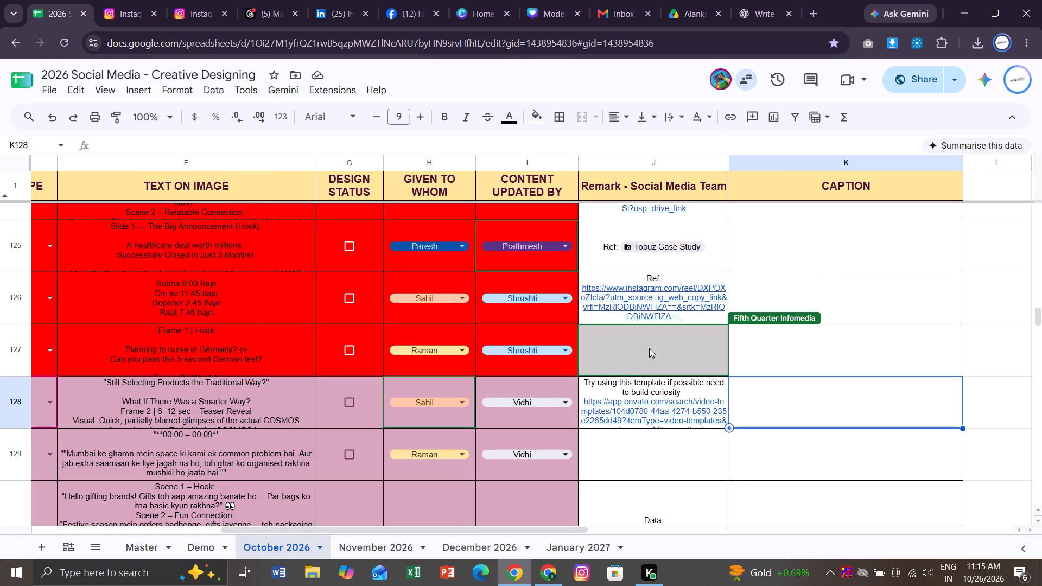
double_click(649, 348)
key(ctrl+v)
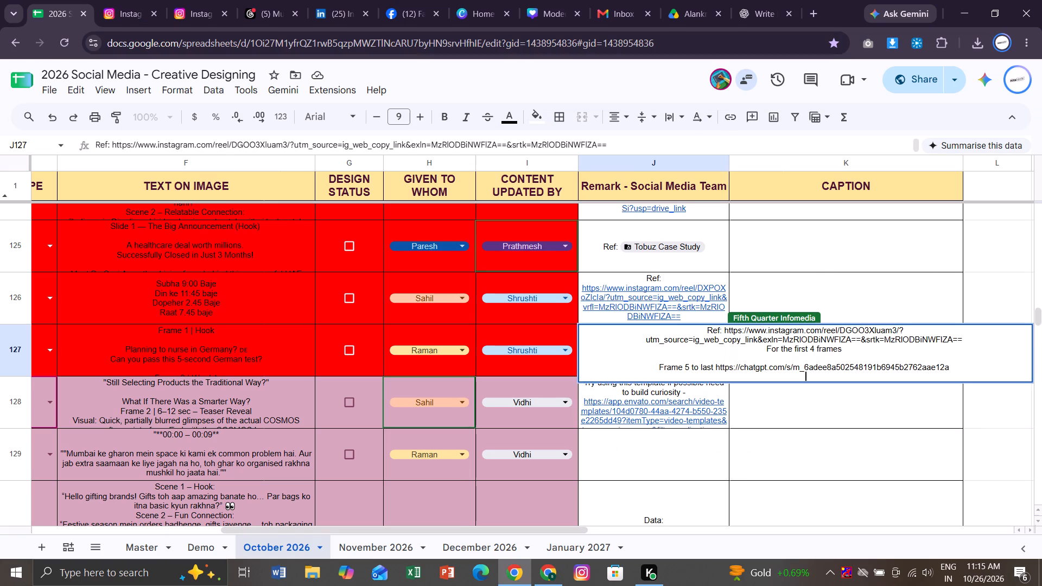
click(825, 278)
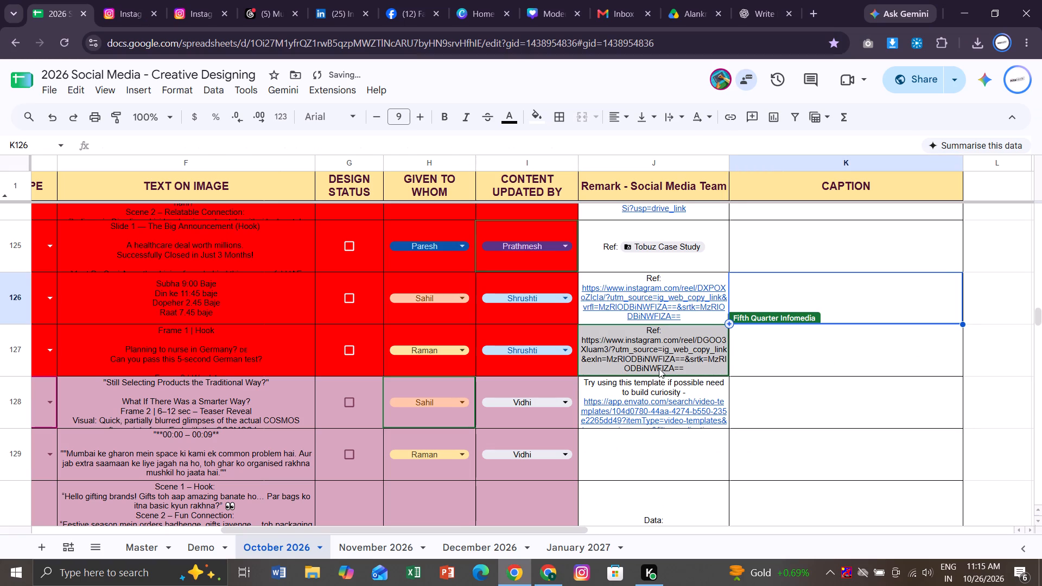
Turn the Instagram reel and ChatGPT addresses in row 127's remark into active links by adding a space after each.
double_click(659, 368)
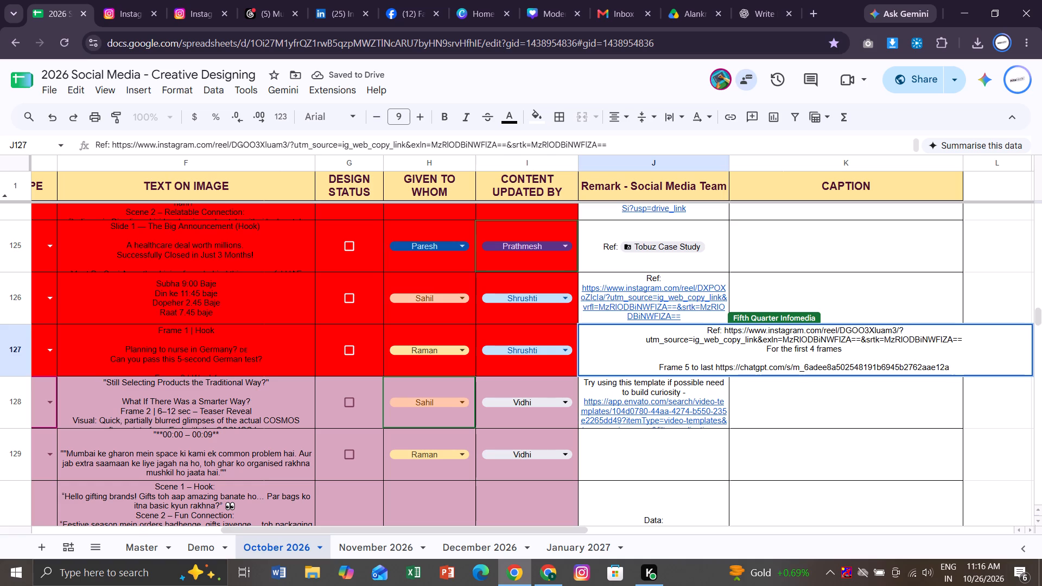
click(961, 340)
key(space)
click(931, 302)
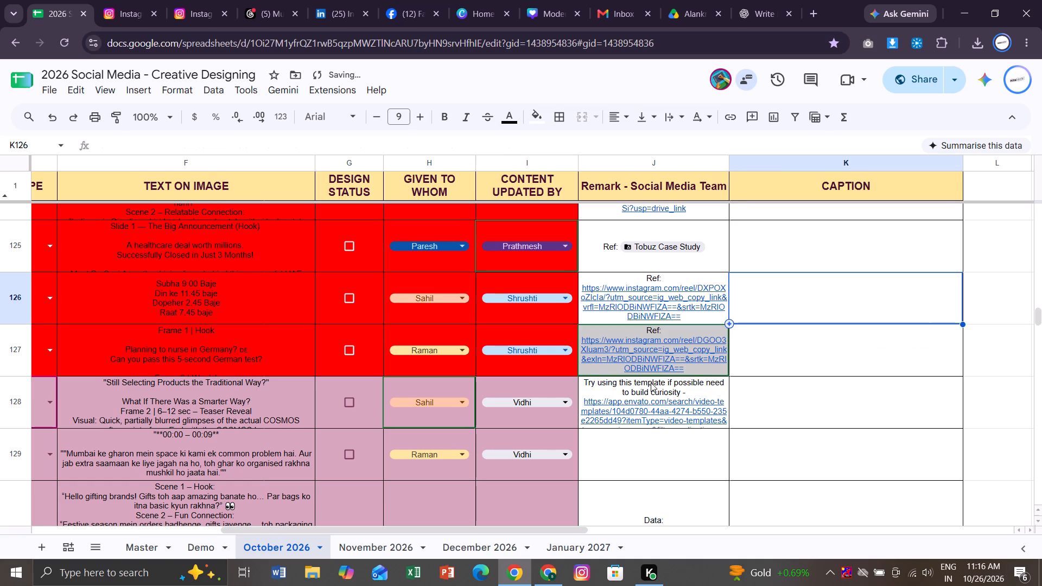
double_click(646, 345)
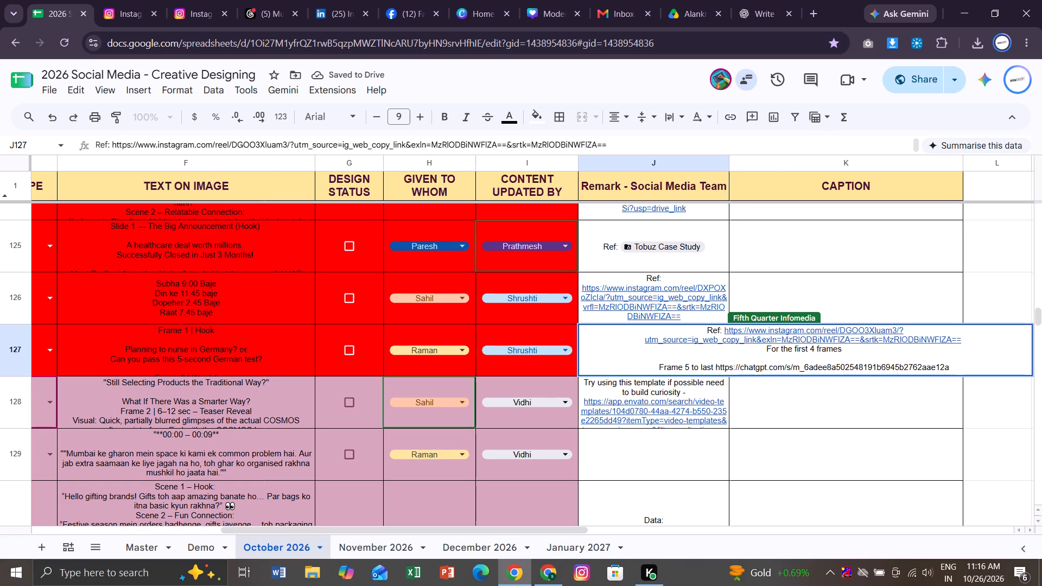
click(950, 371)
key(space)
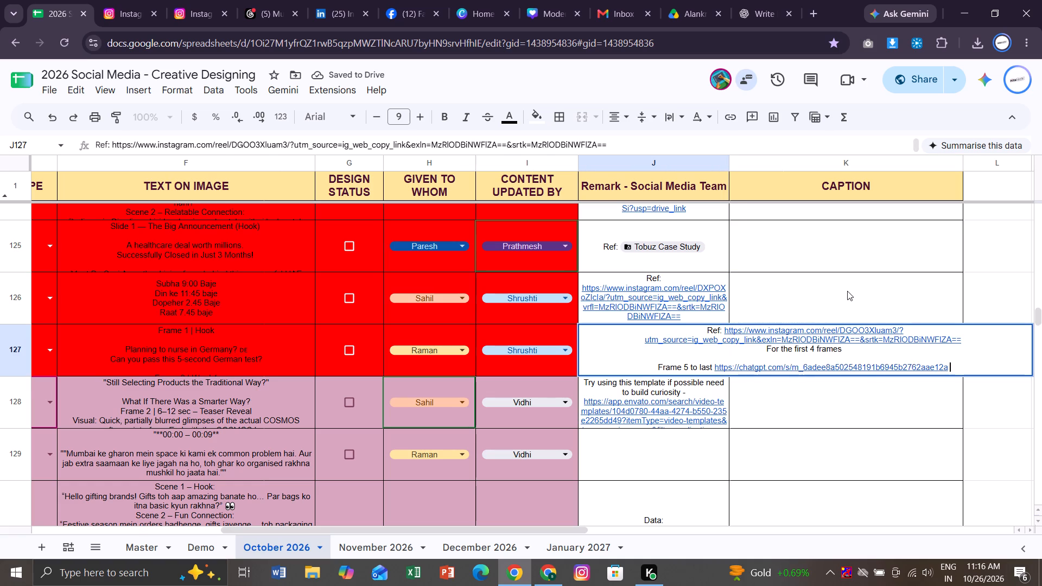
click(847, 291)
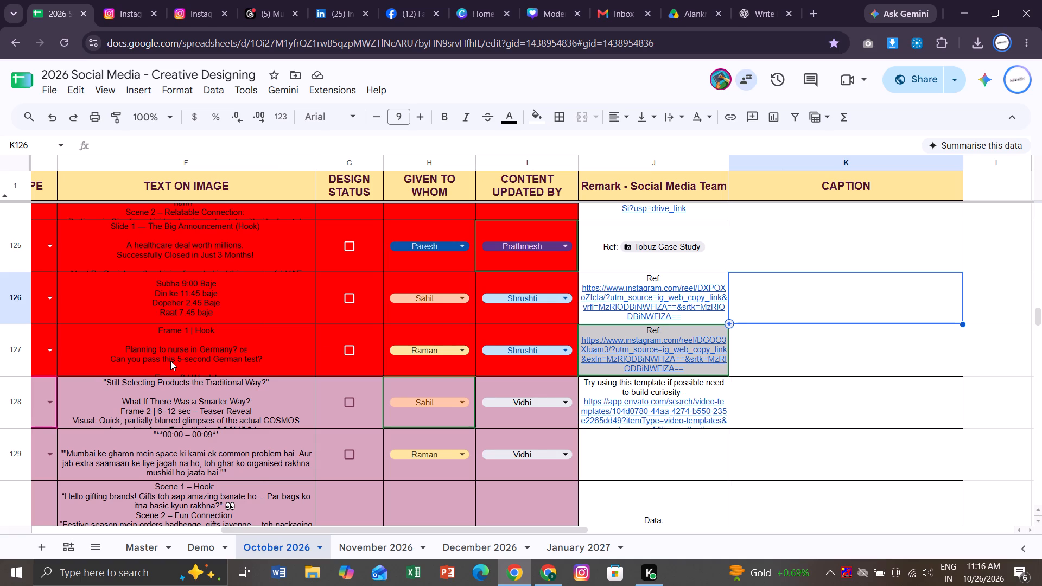
click(968, 394)
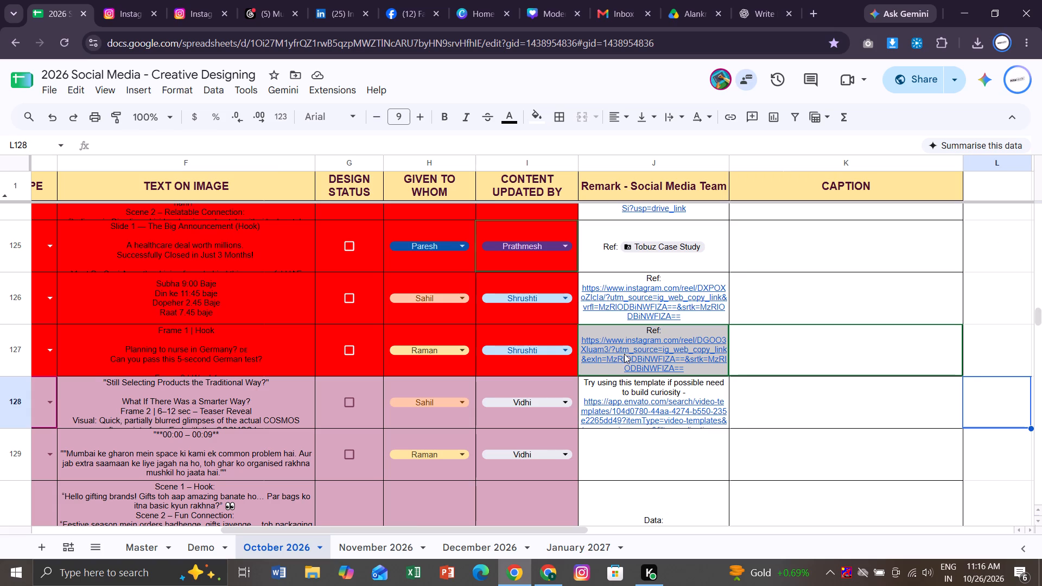
Copy the "Still Chasing Documents After Shortlisting?" image copy from row 4 of the IOTS SM Calendar and return to the Creative Designing sheet.
key(alt+Tab)
click(433, 333)
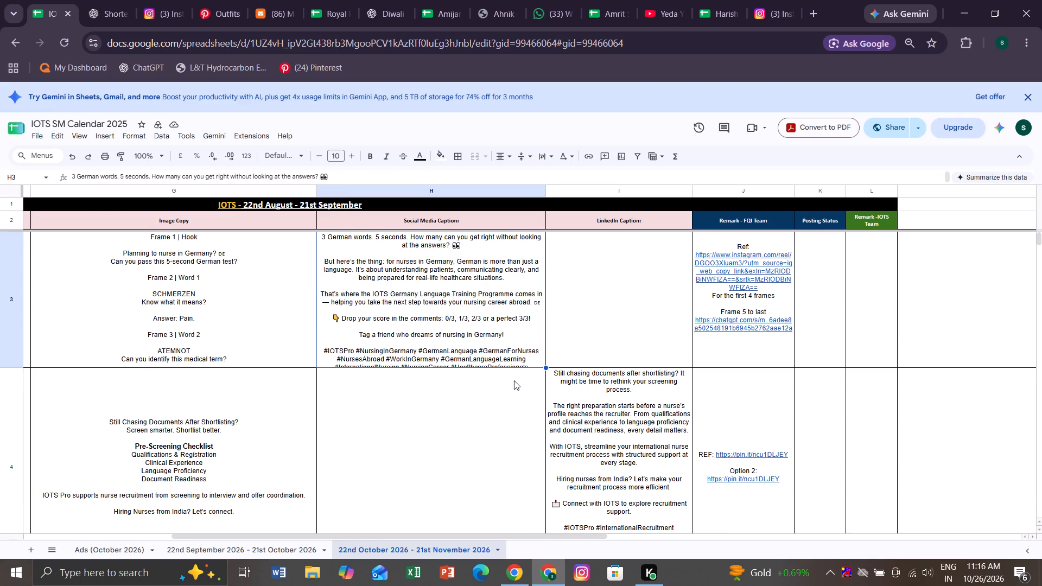
scroll(514, 380, down, 2)
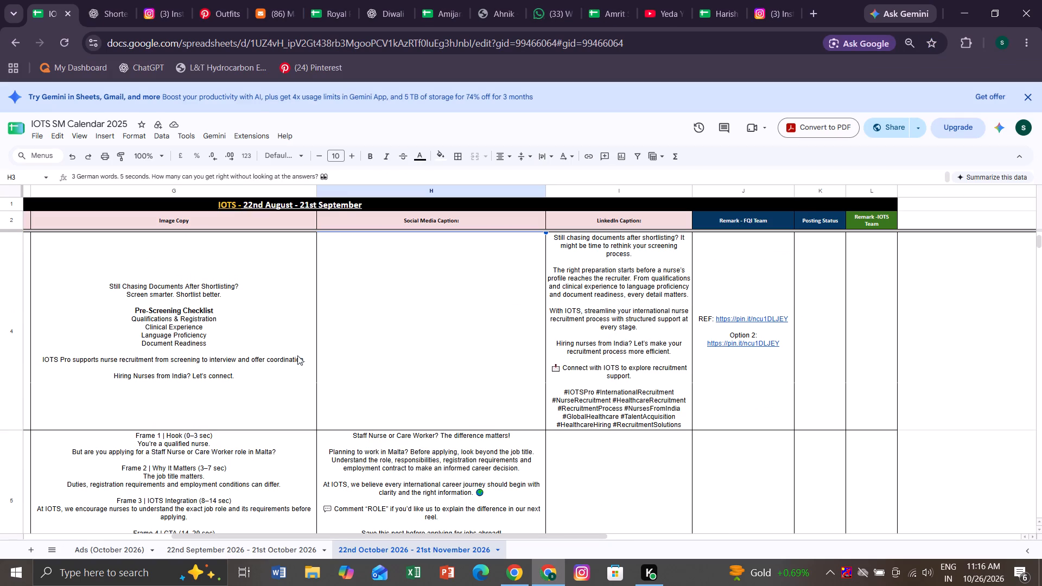
double_click(224, 371)
drag(105, 233, 204, 279)
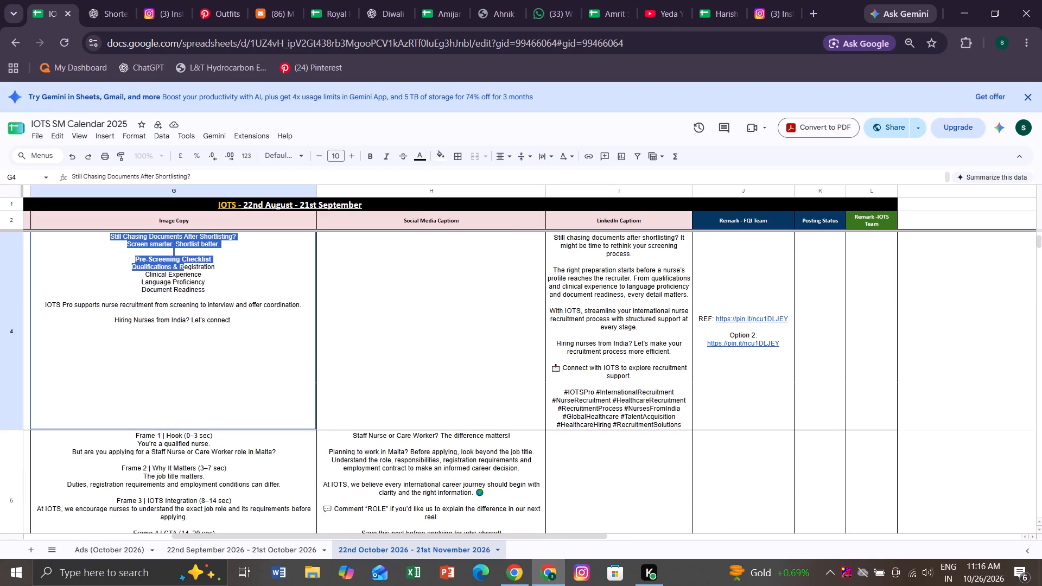
drag(204, 279, 278, 329)
key(ctrl+c)
key(ctrl+c)
key(alt+Tab)
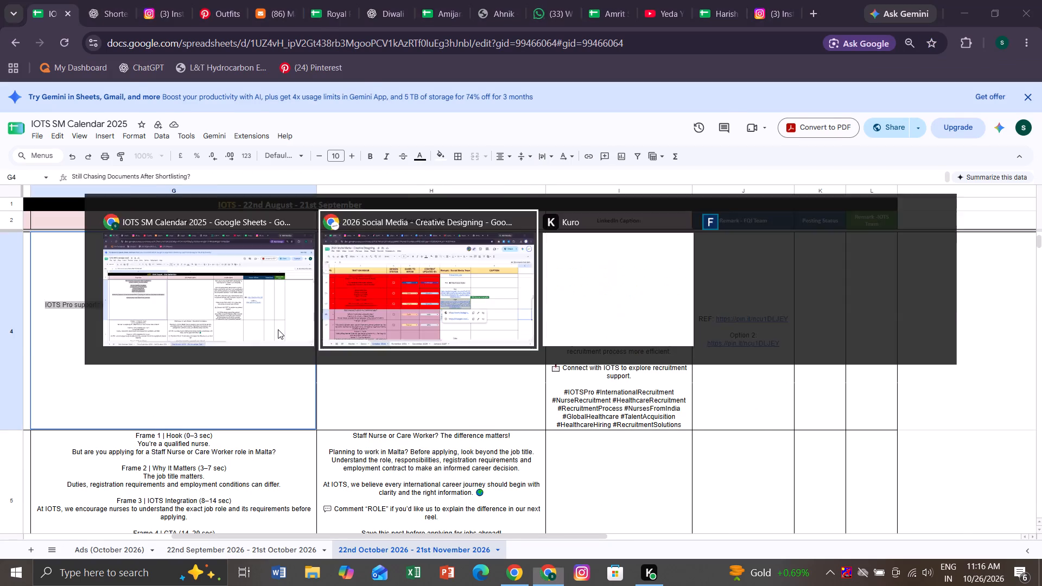
Start inserting a row at the Amijara Bags zipper-pouch reel in row 131 of the October 2026 sheet.
drag(379, 530, 274, 513)
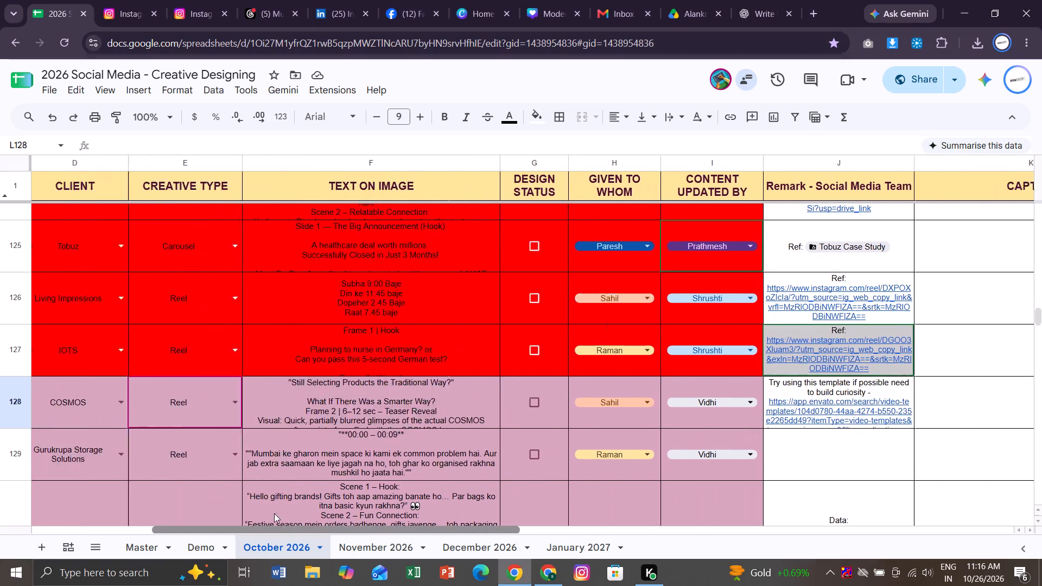
drag(274, 513, 135, 494)
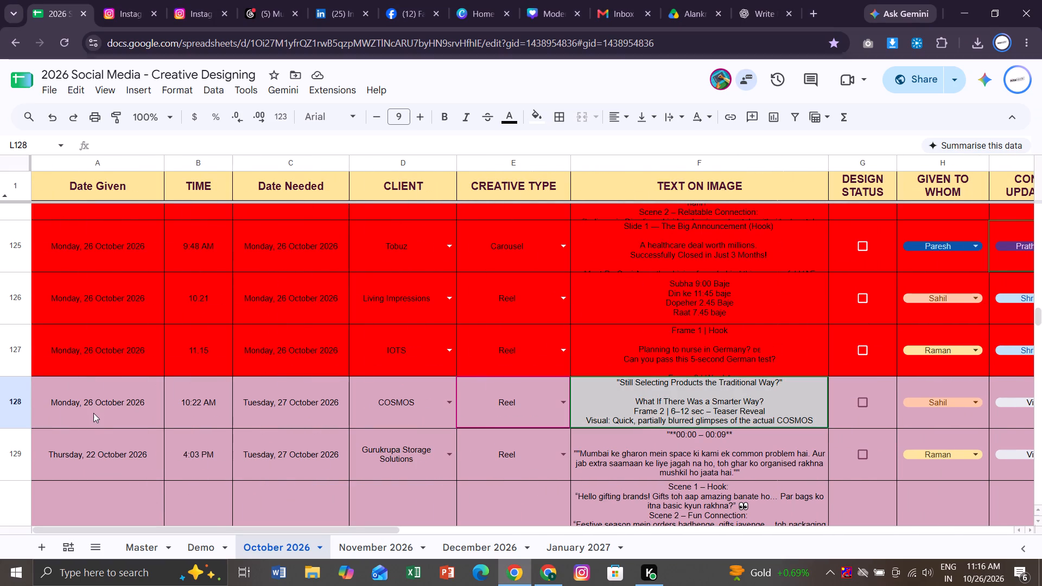
scroll(88, 455, down, 2)
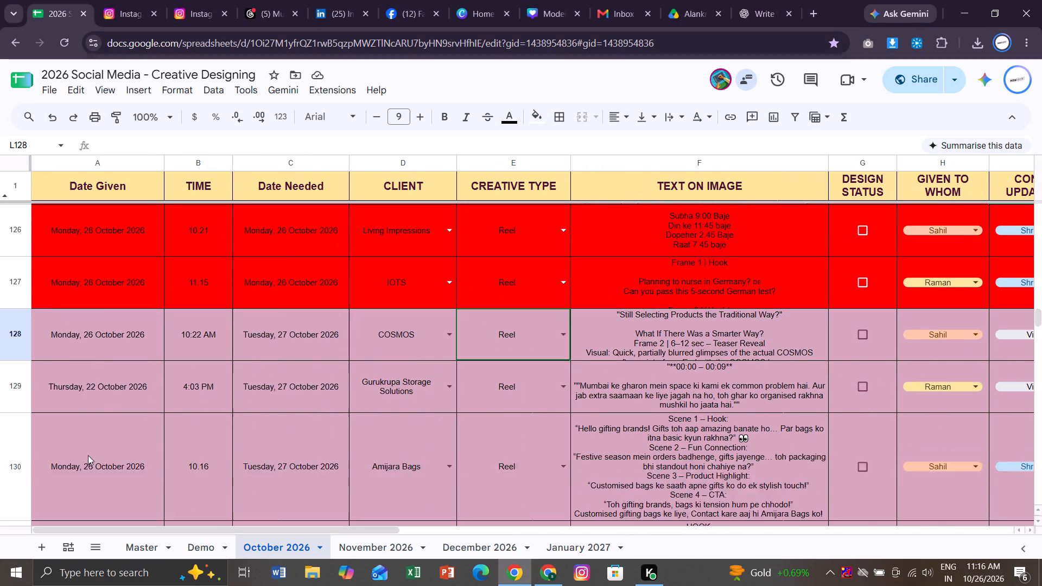
scroll(88, 455, down, 3)
scroll(88, 455, up, 3)
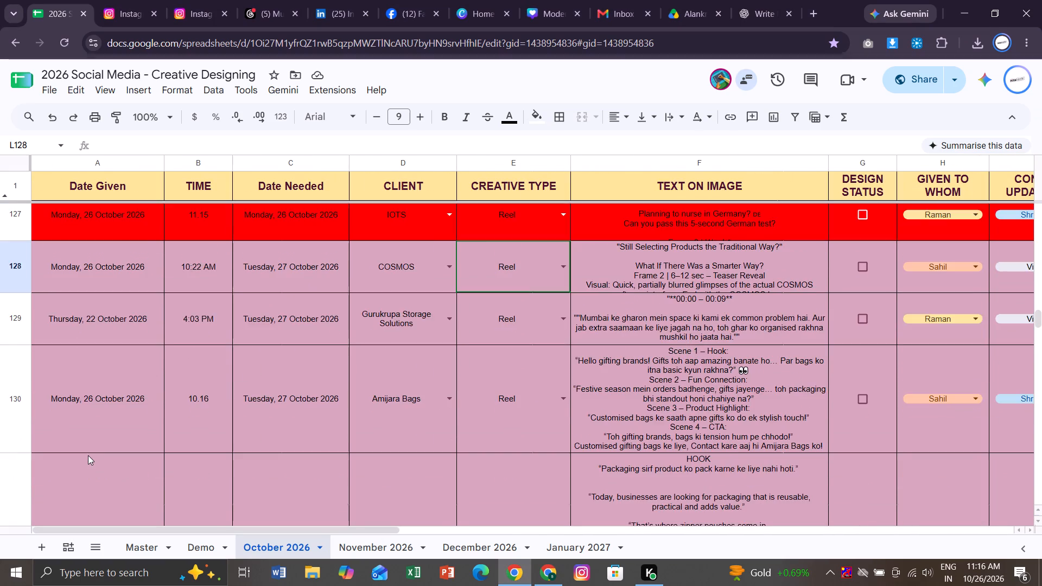
scroll(88, 455, down, 2)
right_click(72, 373)
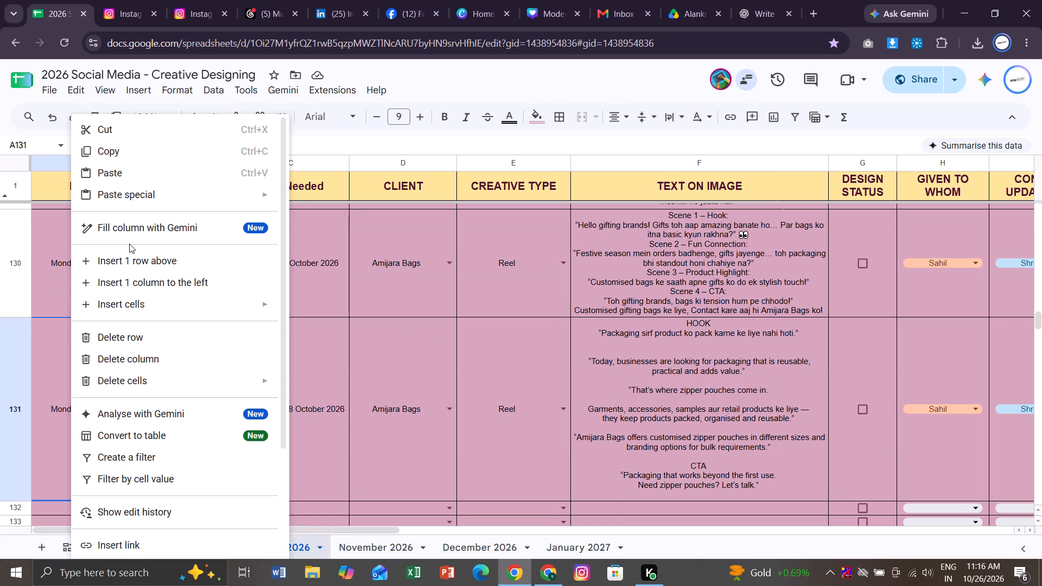
Insert a row above the Amijara Bags zipper-pouch reel in row 131, set its Date Given to 26 October 2026, and select its time cell.
click(129, 254)
double_click(85, 322)
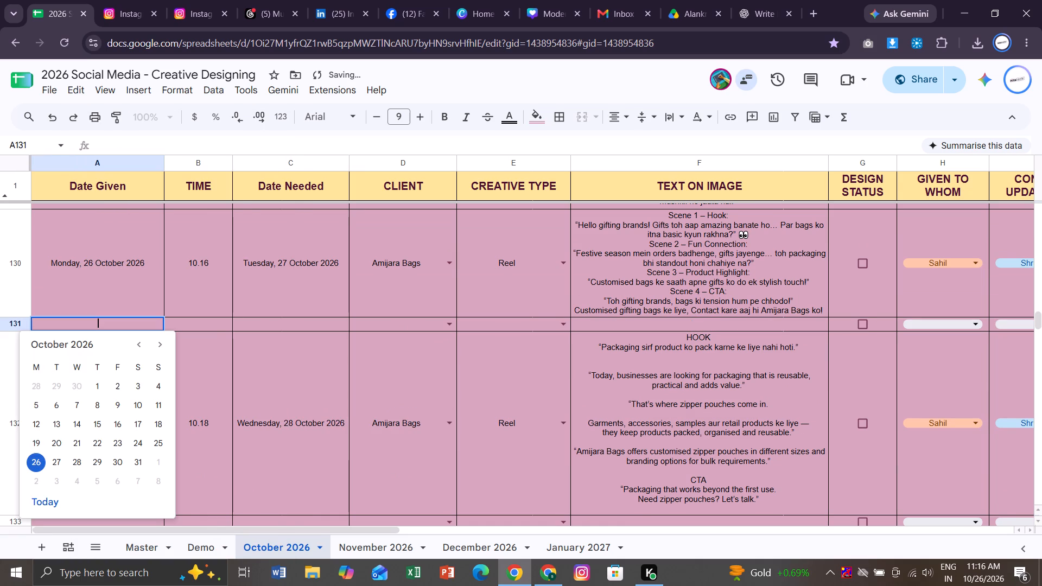
click(33, 461)
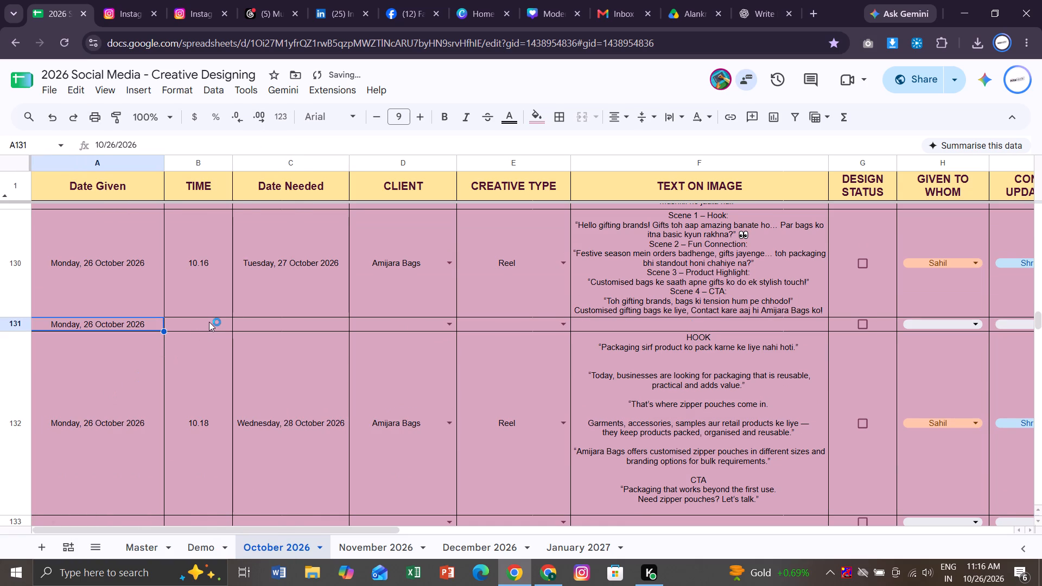
click(209, 324)
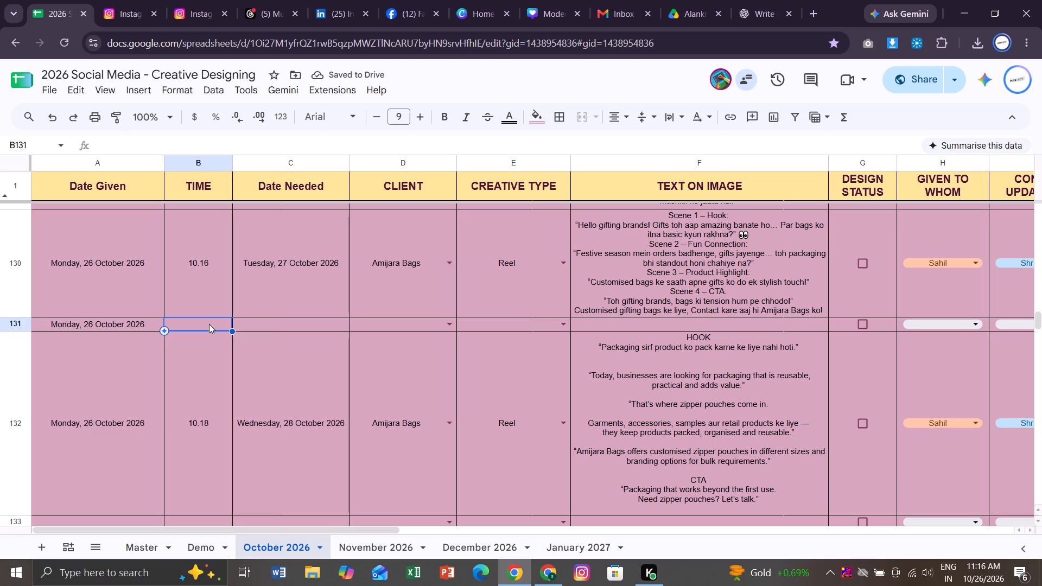
Switch to the other Chrome window.
click(544, 573)
Search YouTube for "chang bhal re deva changbhal" using the suggested query and look through the song results.
click(666, 9)
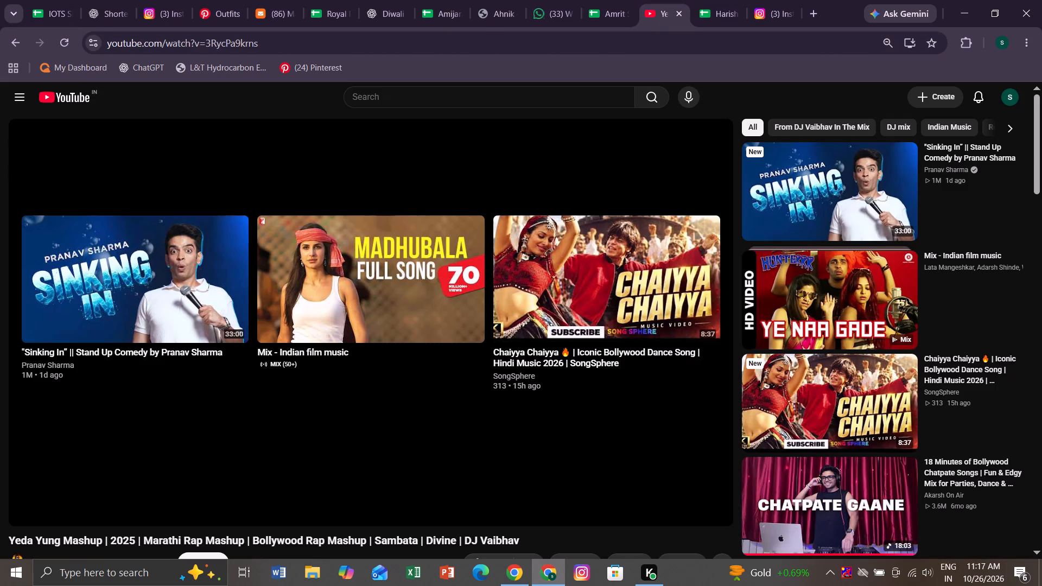
click(401, 104)
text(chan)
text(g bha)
click(420, 128)
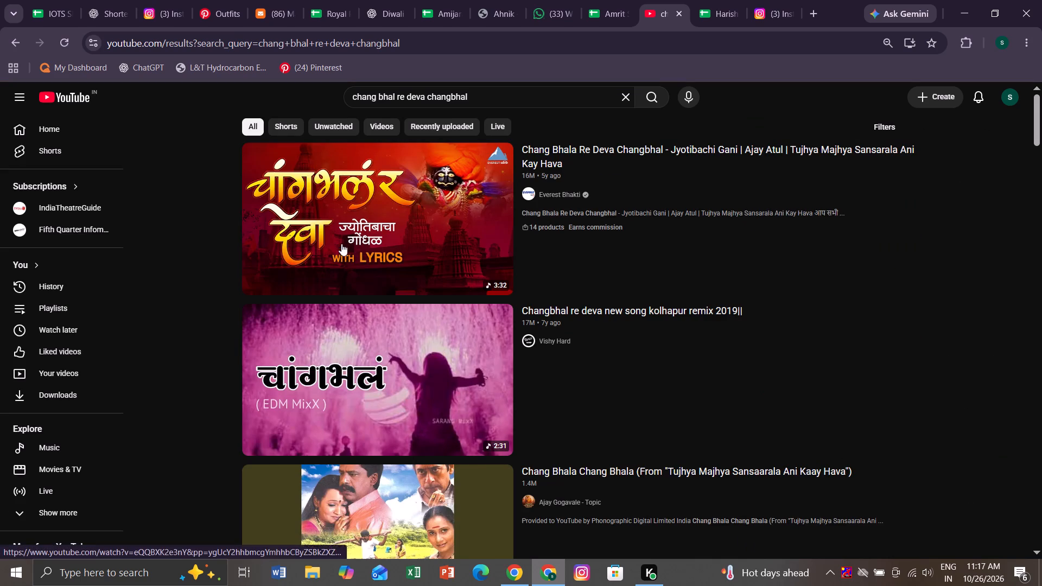
scroll(347, 250, down, 2)
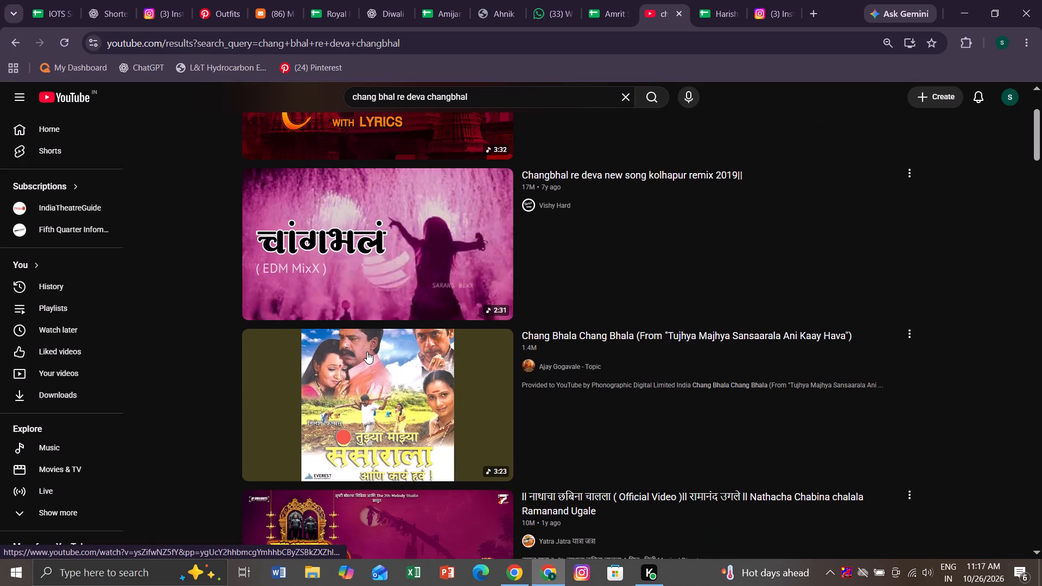
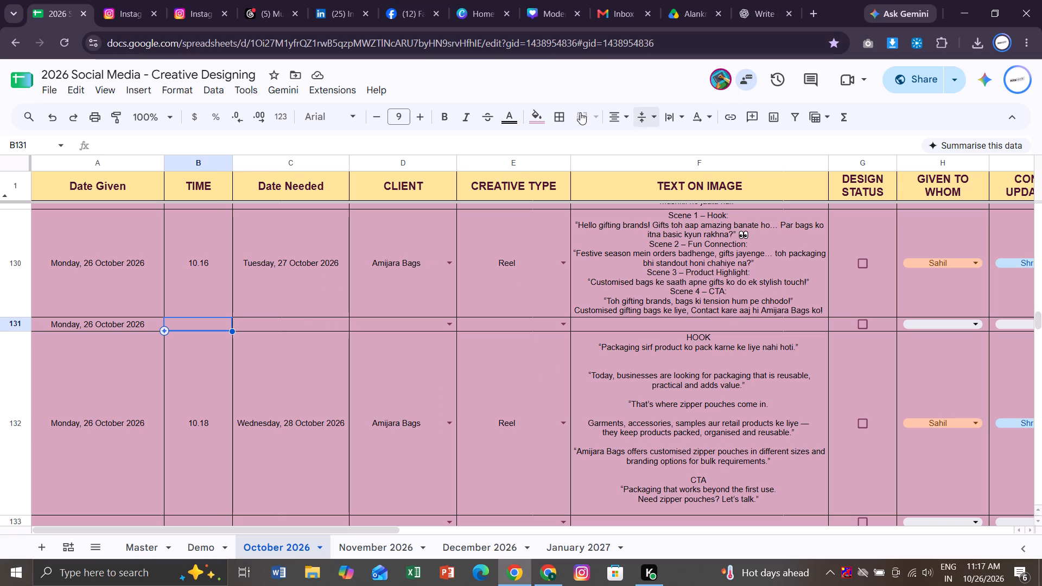
Enter the time 11.17 and Date Needed 27 October 2026 in the new row 131.
double_click(207, 323)
text(11.17)
scroll(206, 324, up, 1)
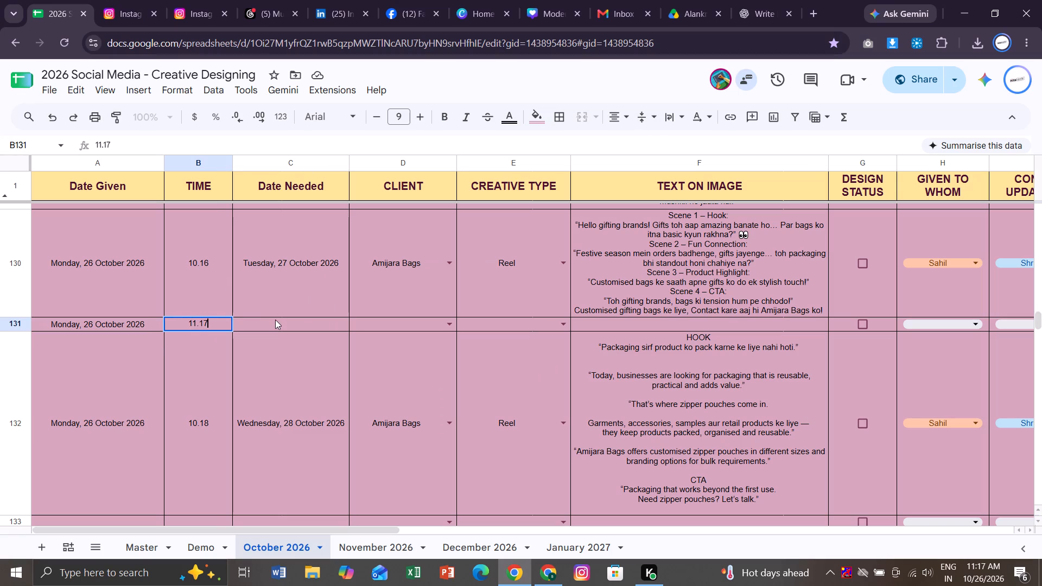
double_click(277, 323)
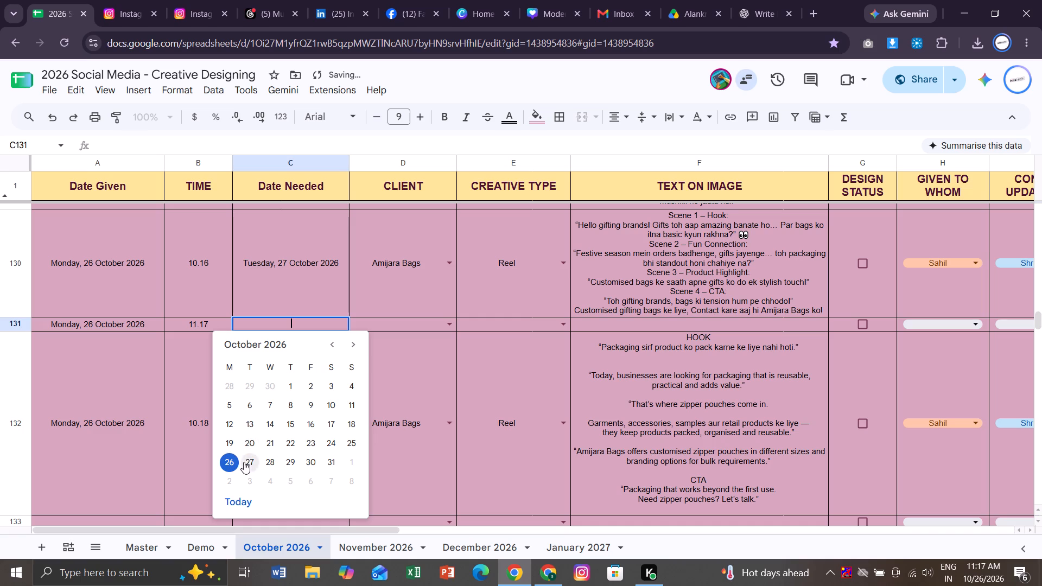
click(248, 460)
Set row 131's client to IOTS and its creative type to Post.
click(404, 324)
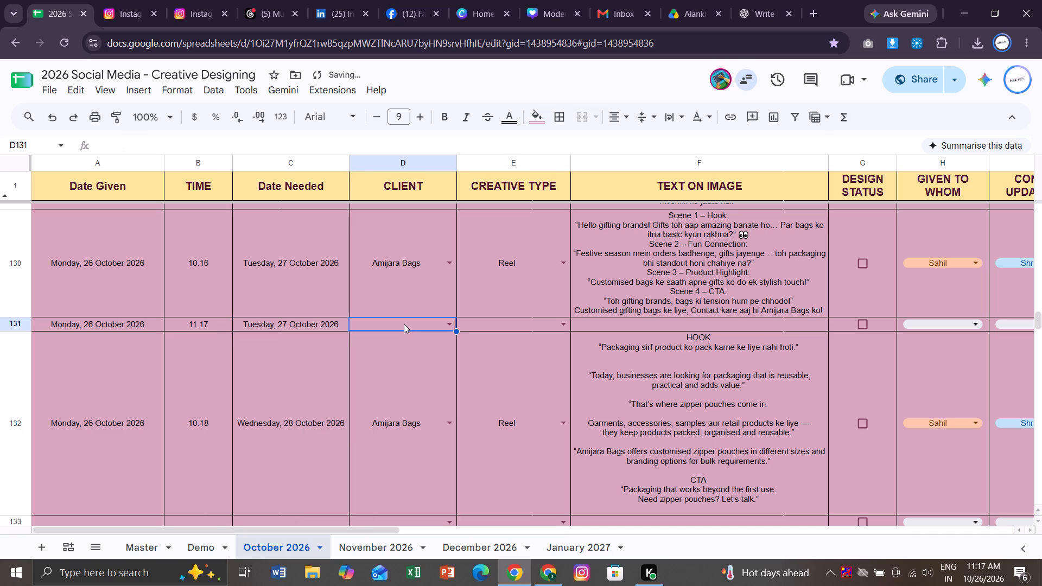
text(IOTS)
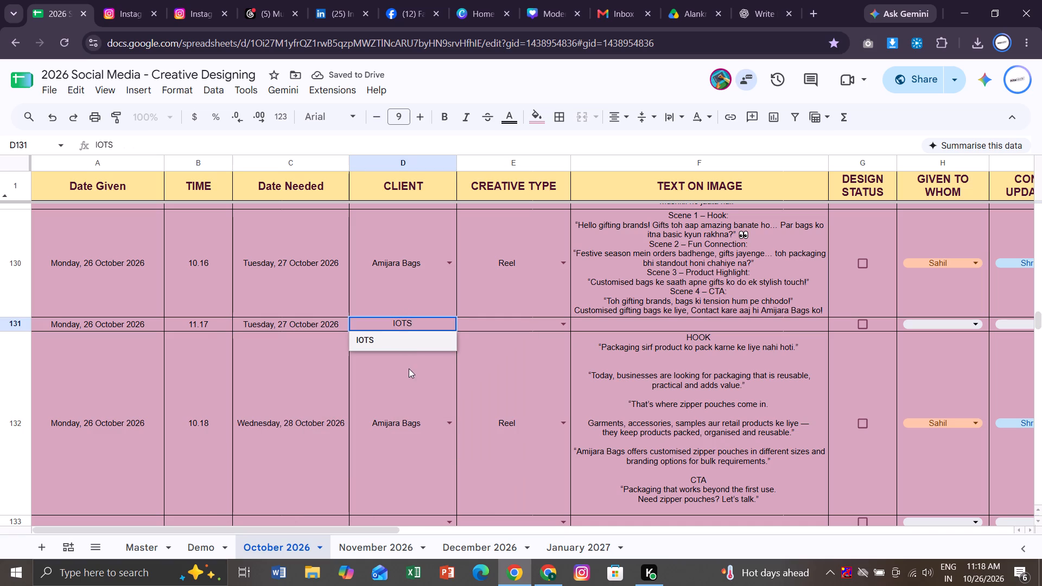
click(406, 343)
click(541, 320)
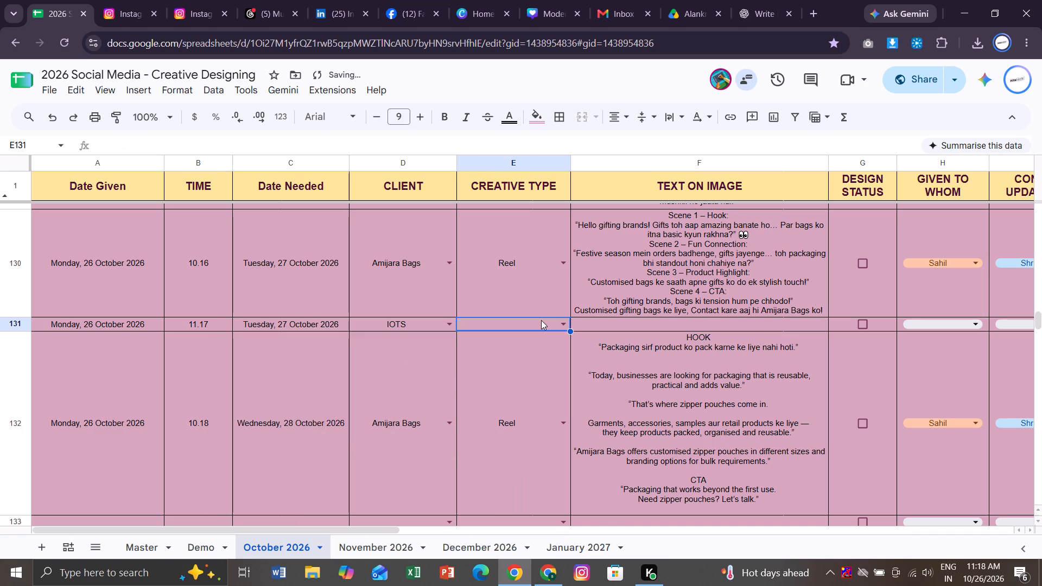
text(Stat)
key(BackSpace)
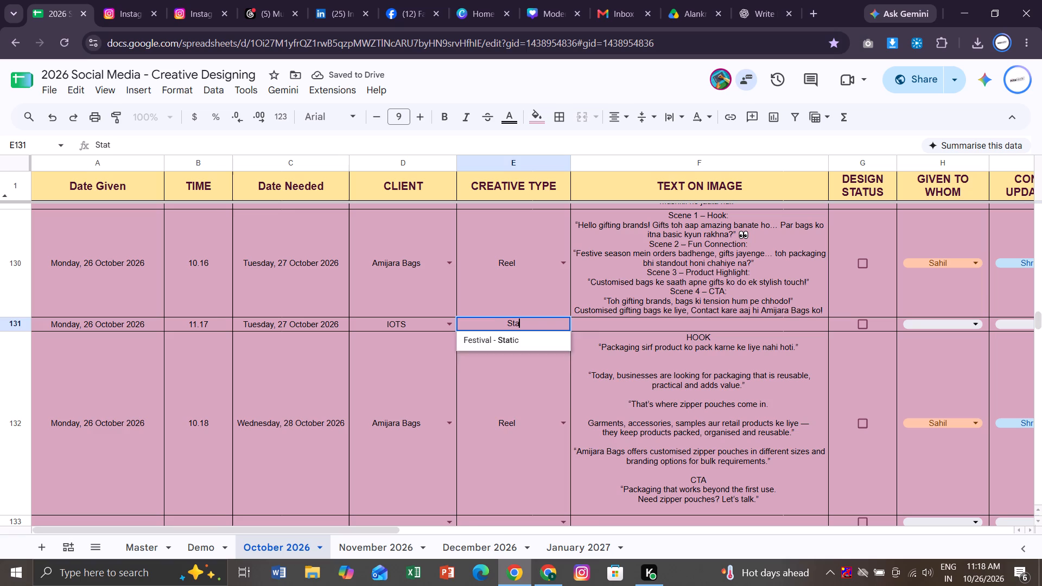
key(BackSpace)
key(BackSpace)
key(BackSpace)
key(BackSpace)
text(Post)
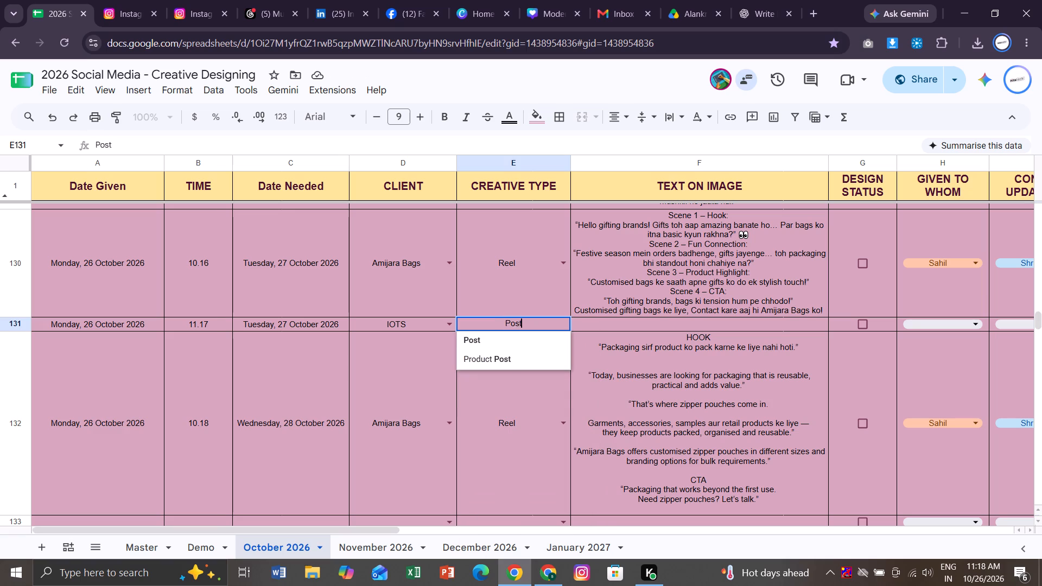
click(492, 334)
Copy the "Still Chasing Documents After Shortlisting?" image copy from the IOTS calendar into row 131's Text on Image cell.
click(685, 327)
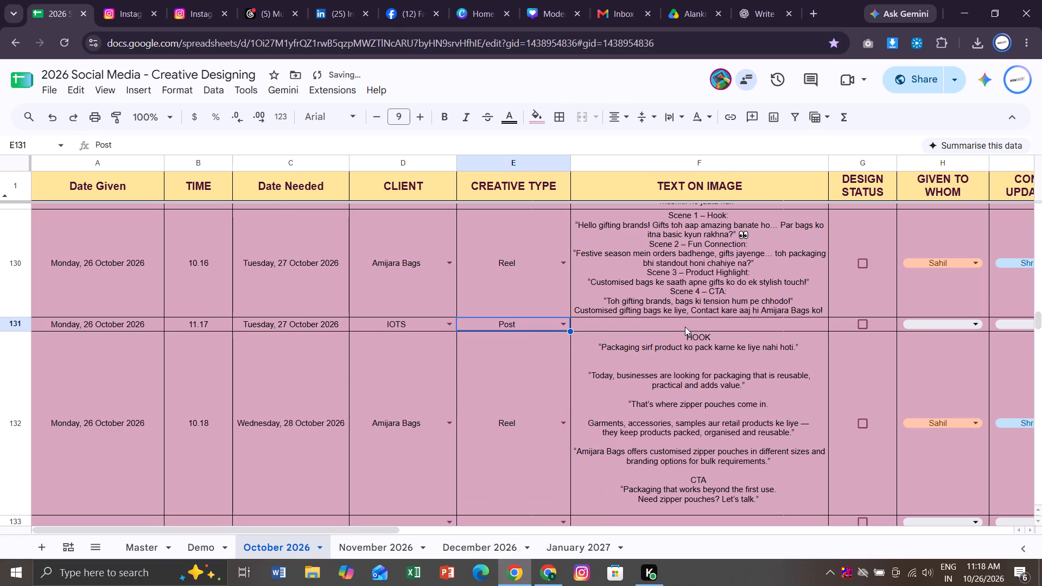
key(alt+Tab)
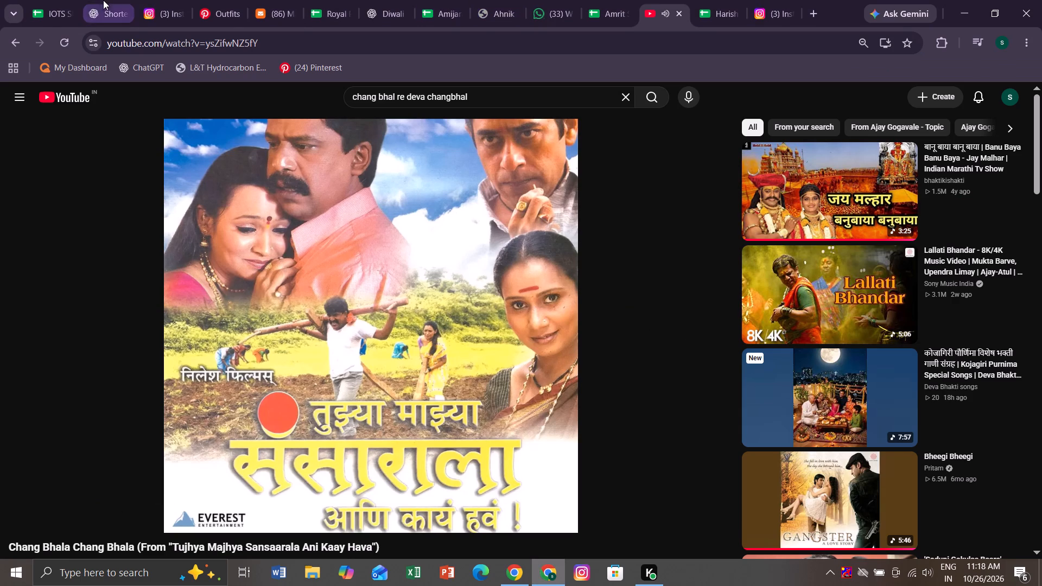
click(42, 17)
key(ctrl+c)
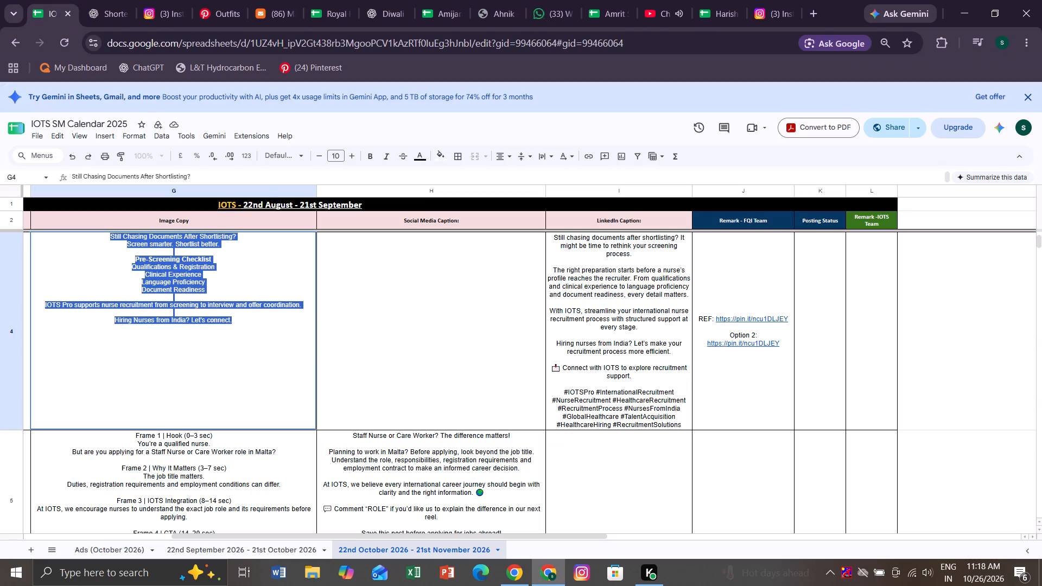
key(alt+Tab)
double_click(665, 327)
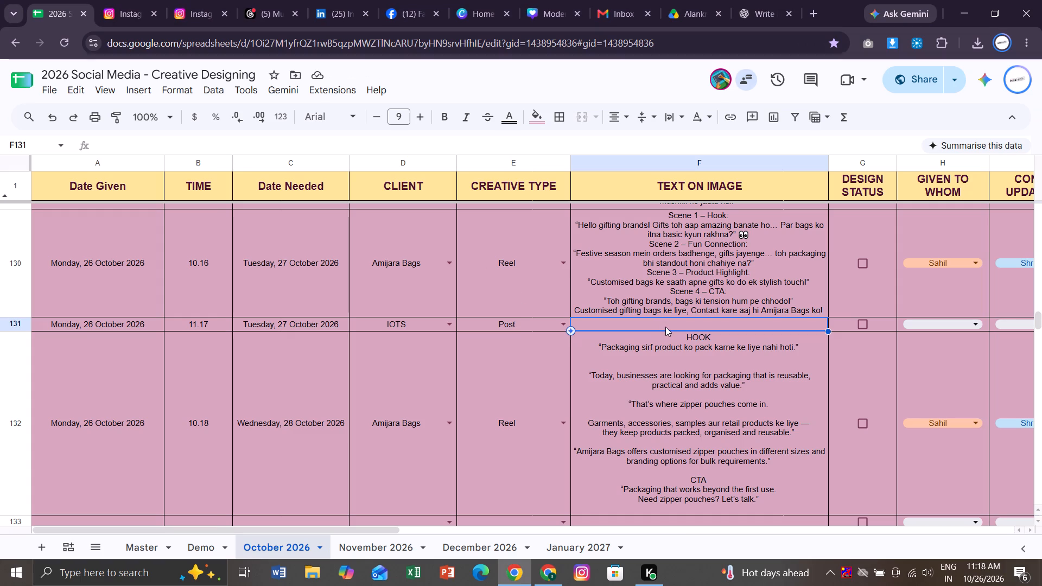
key(ctrl+v)
click(677, 298)
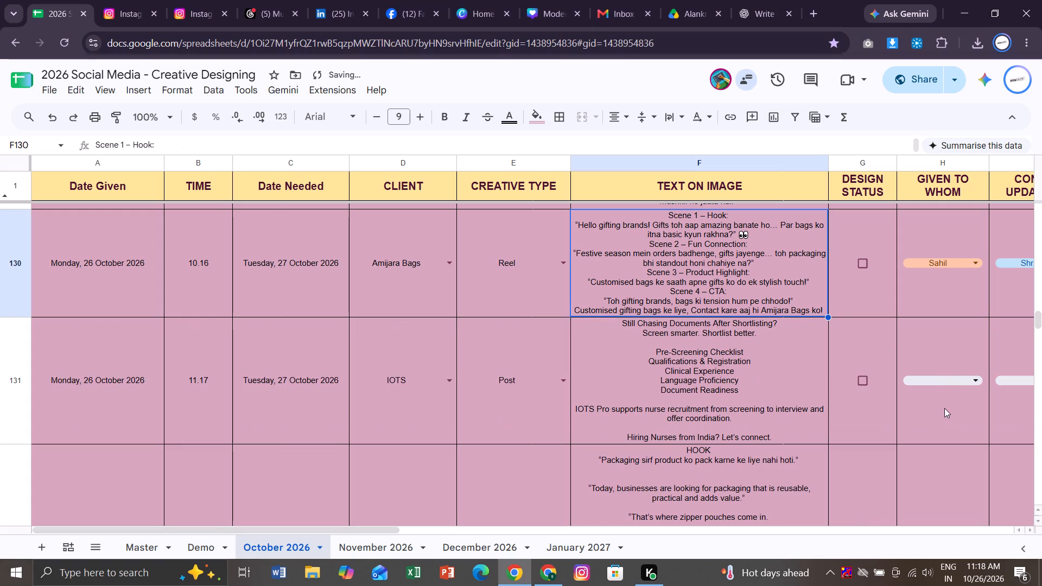
Assign row 131 to Paresh and set Content Updated By to Shrushti.
click(943, 377)
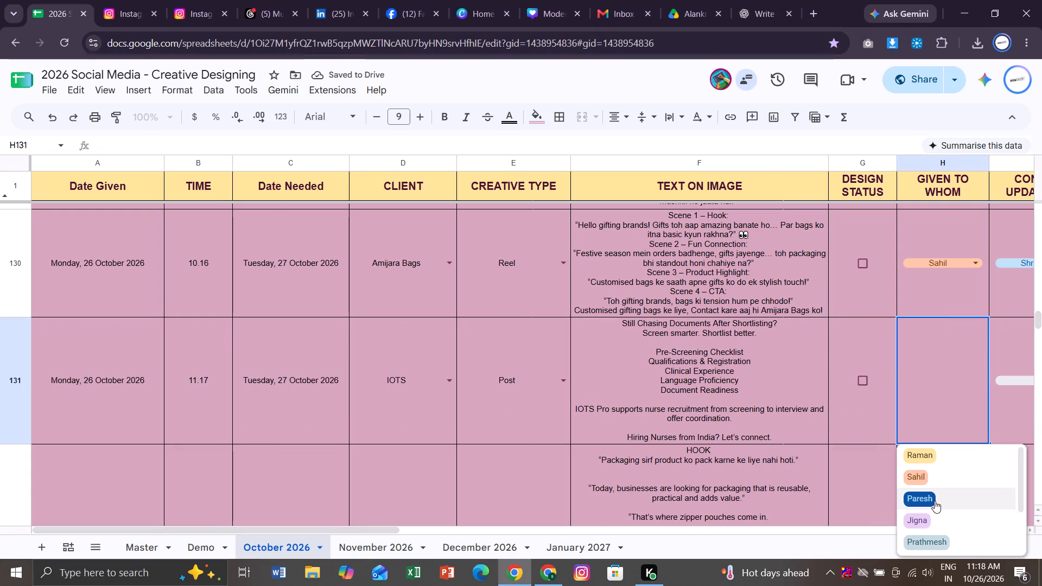
click(935, 501)
click(1009, 379)
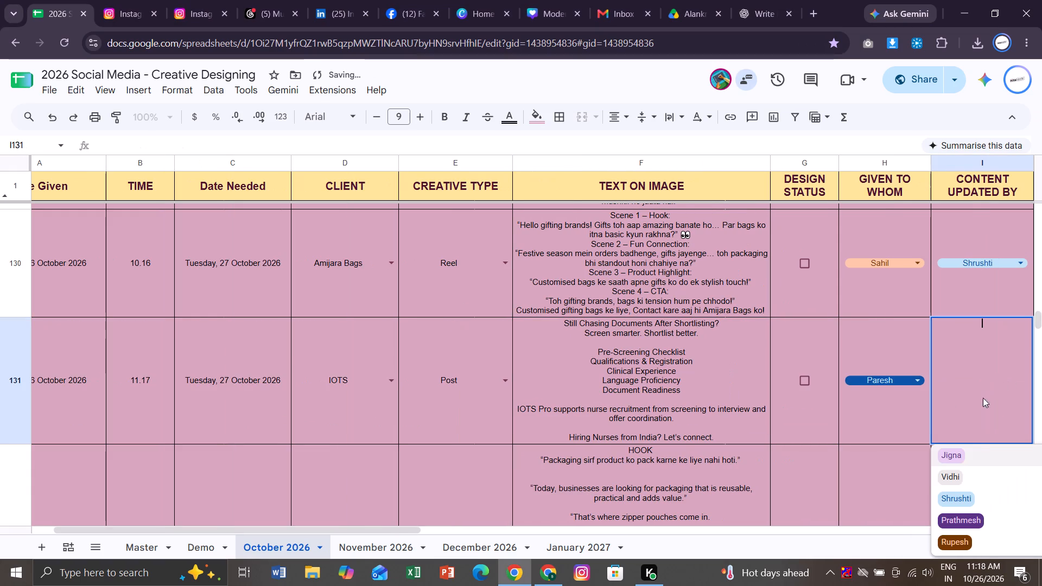
click(981, 500)
Copy the REF and Option 2 Pinterest links from the IOTS calendar remark into row 131's Social Media Team remark as active links.
drag(405, 527, 566, 519)
click(654, 402)
key(alt+Tab)
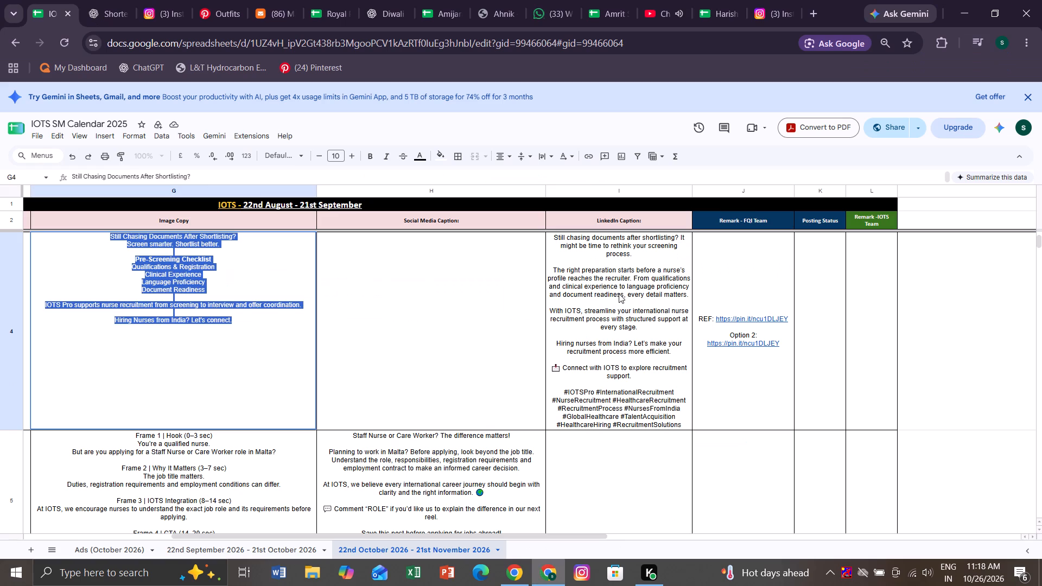
double_click(729, 363)
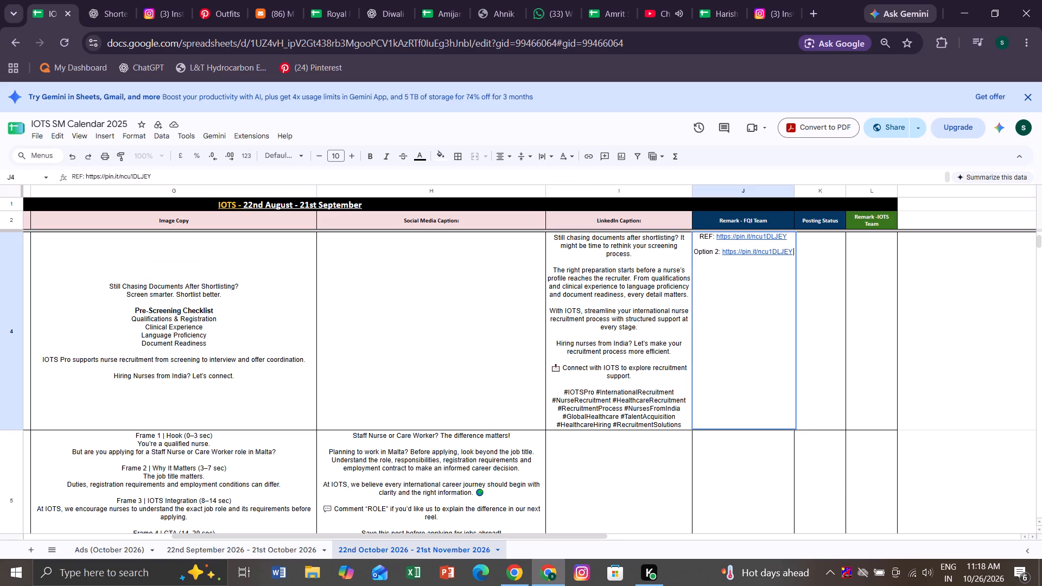
drag(699, 238, 795, 262)
key(ctrl+c)
key(ctrl+c)
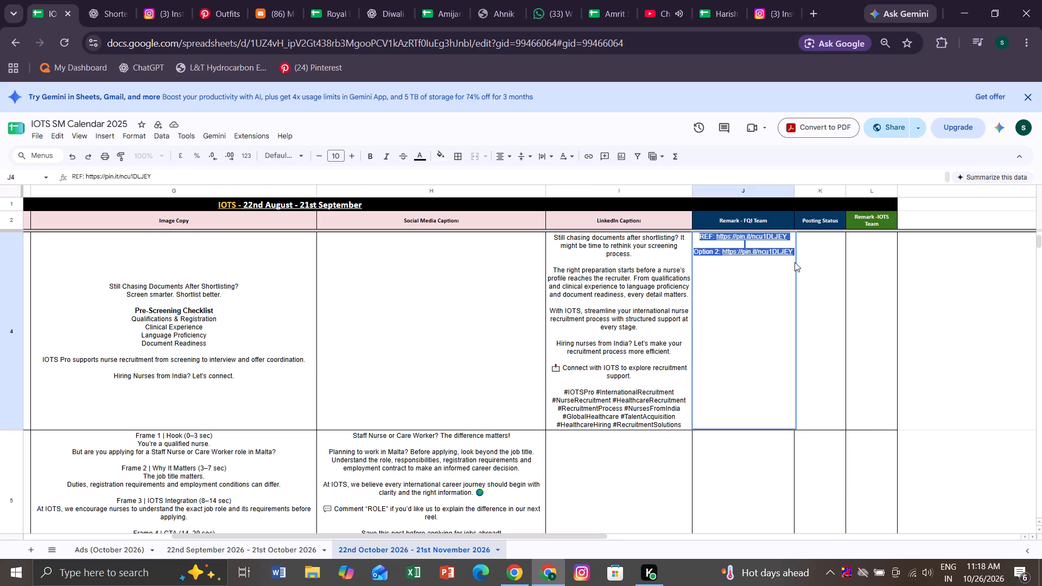
key(alt+Tab)
double_click(719, 360)
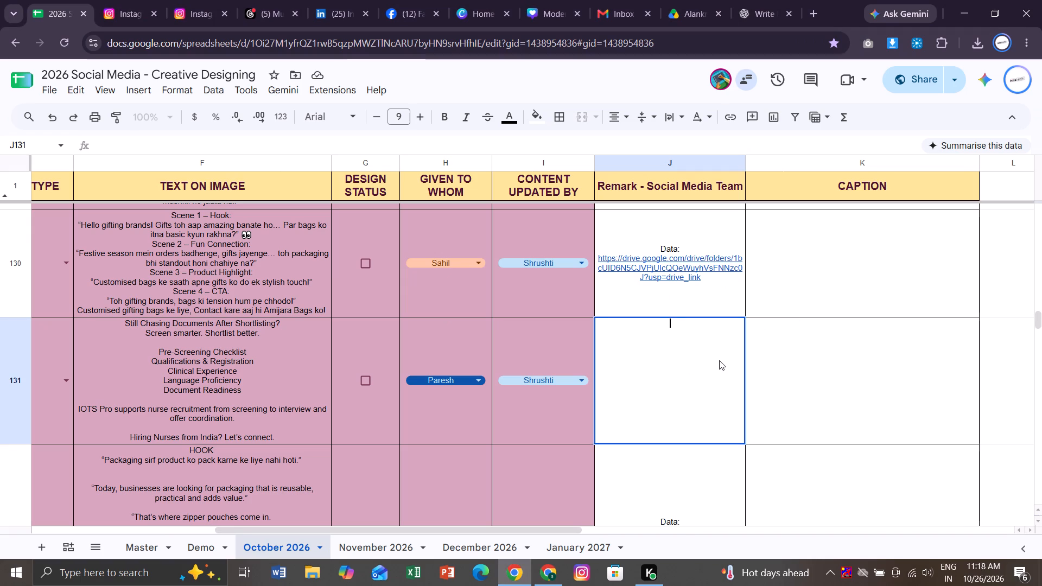
key(ctrl+v)
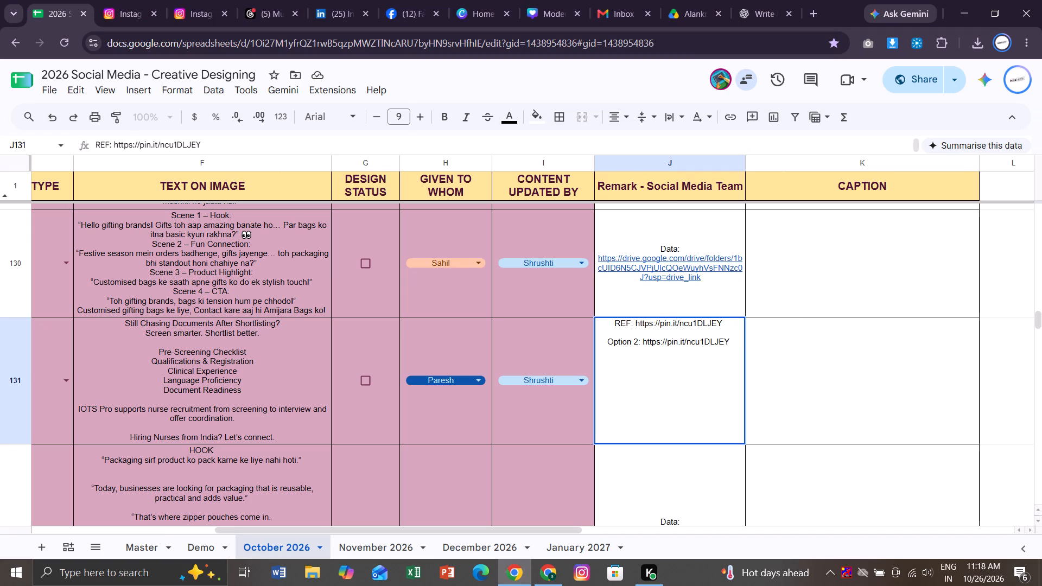
click(727, 343)
key(space)
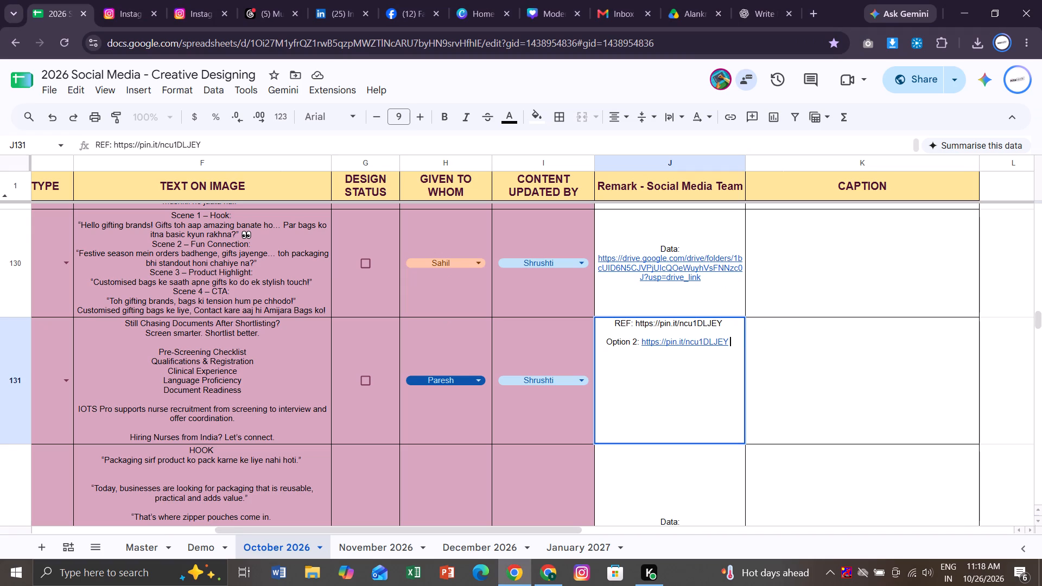
click(722, 321)
key(space)
click(765, 341)
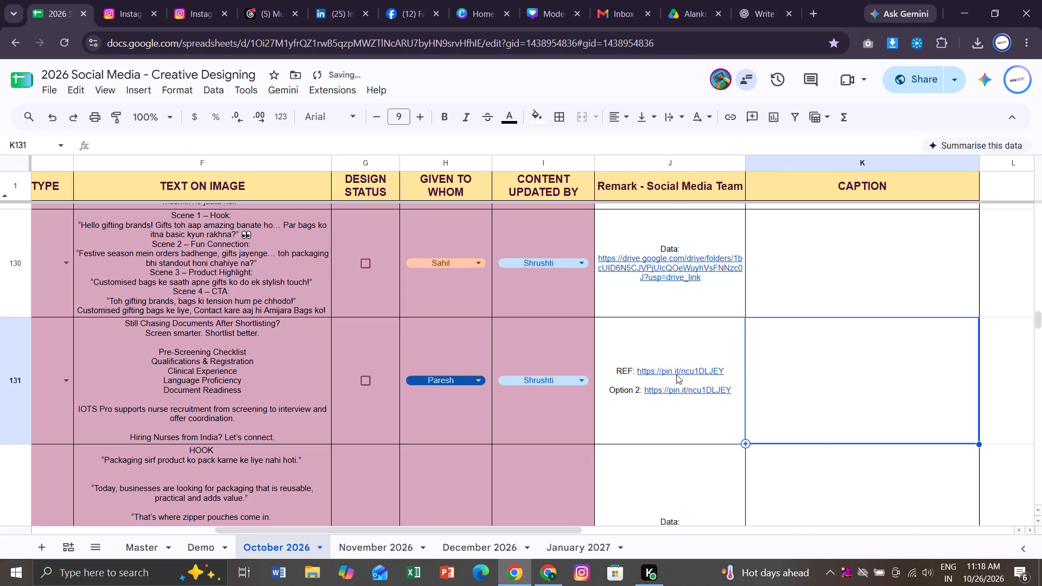
Open the REF Pinterest link in row 131's remark to check the reference design.
click(676, 374)
click(685, 456)
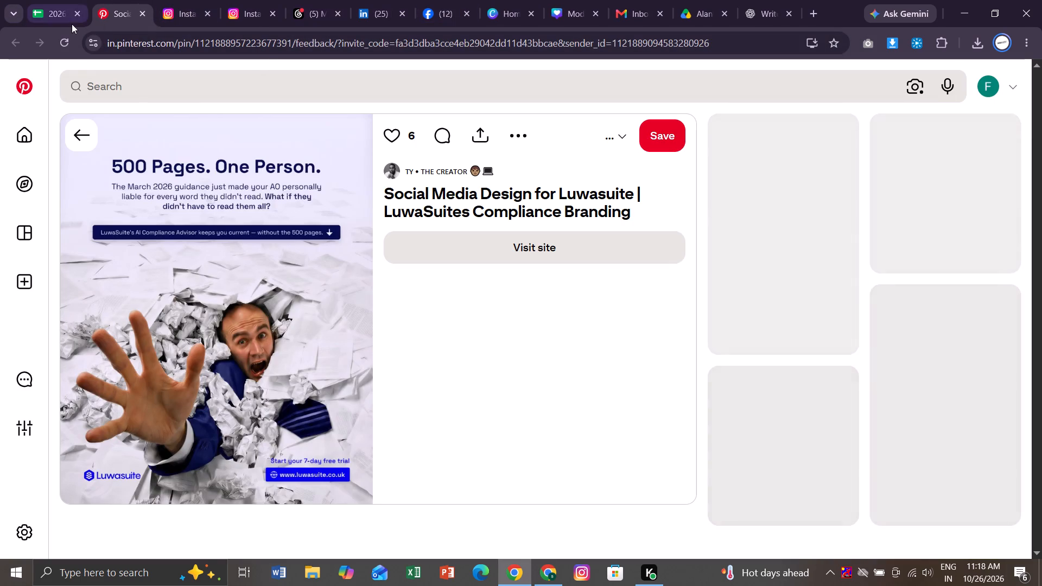
Check the Option 2 Pinterest link in row 131's remark against the REF design and close the duplicate pin tab.
key(alt+Tab)
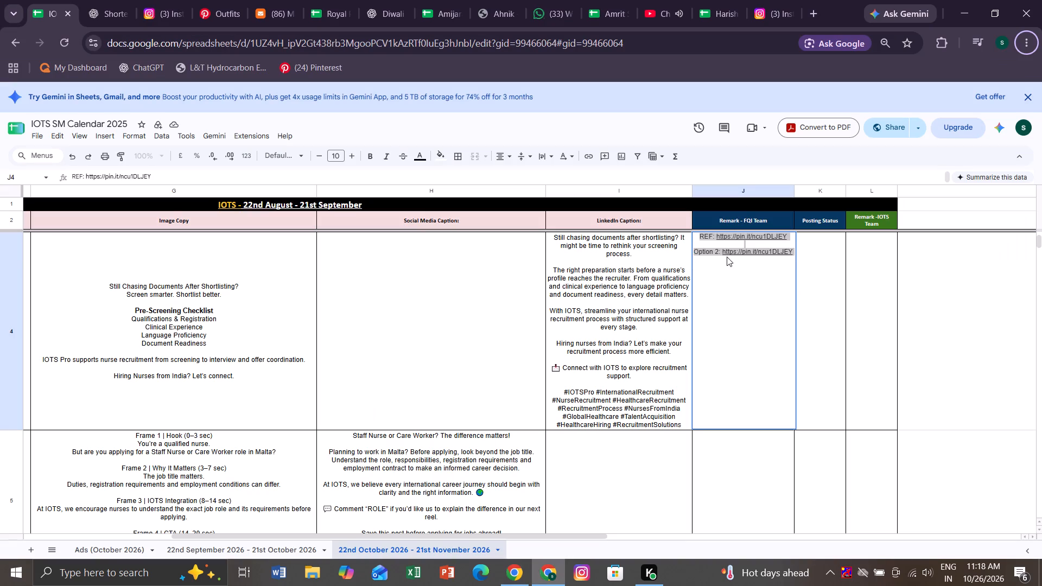
key(alt+Tab)
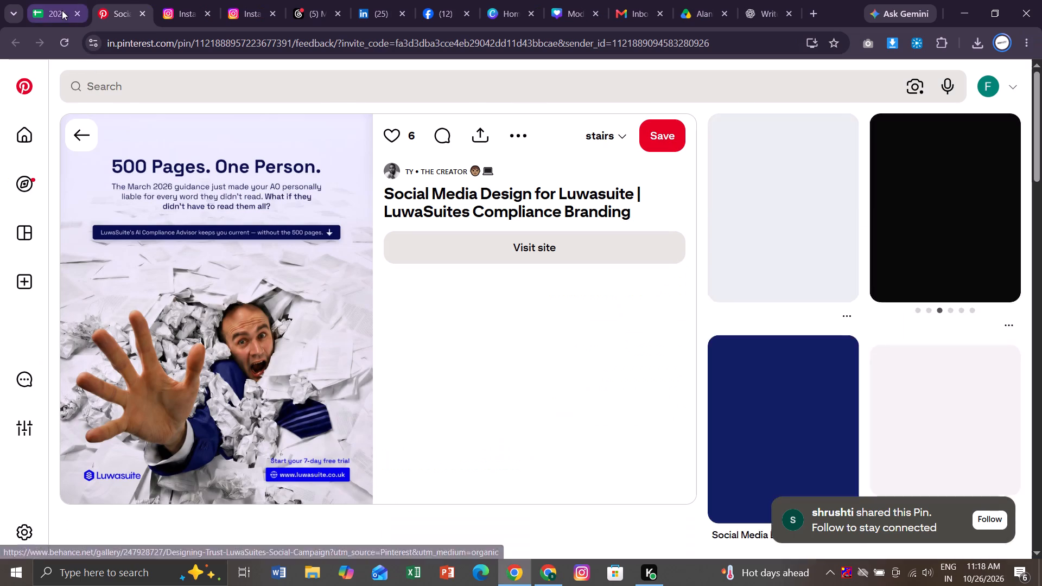
click(62, 10)
click(666, 394)
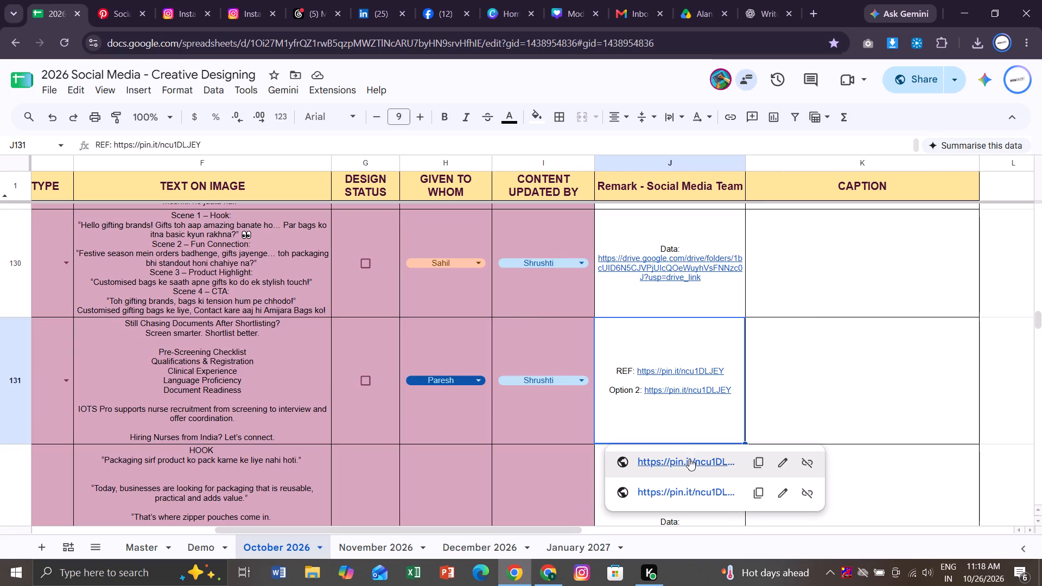
click(695, 486)
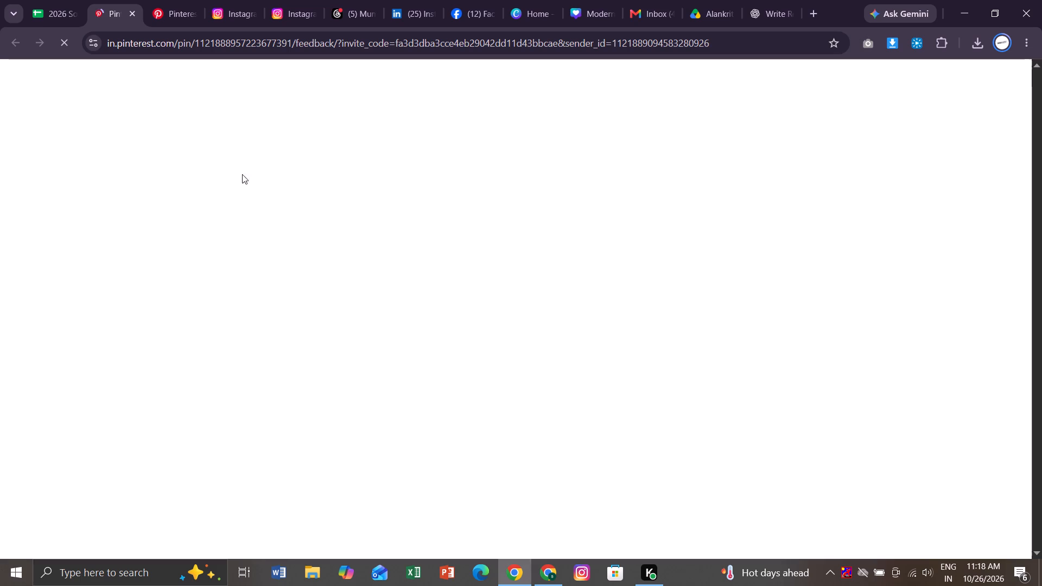
click(183, 12)
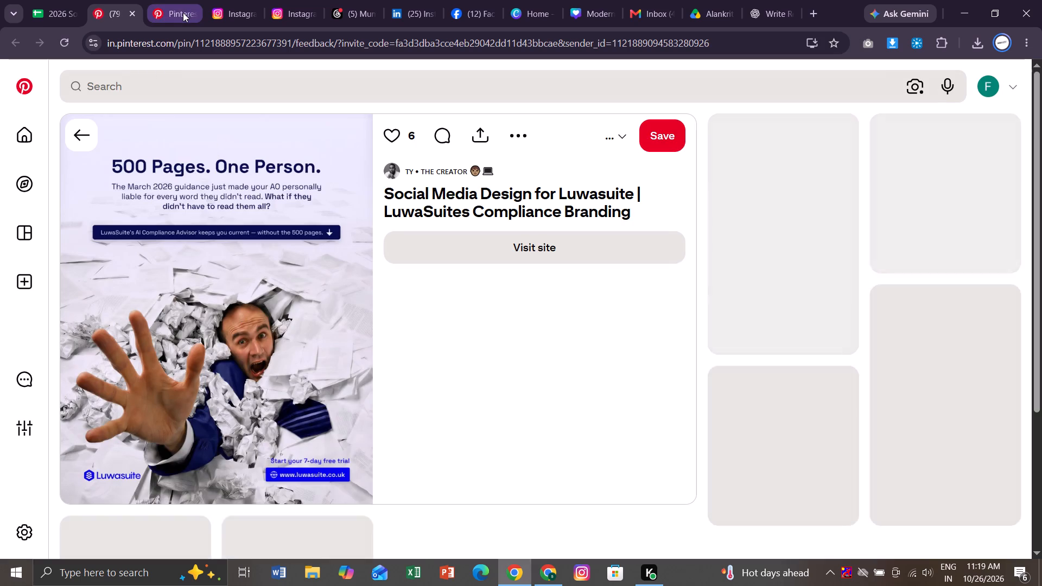
click(192, 12)
Delete the "Option 2" Pinterest link line from row 4's Remark - FQI Team cell in the IOTS calendar.
key(alt+Tab)
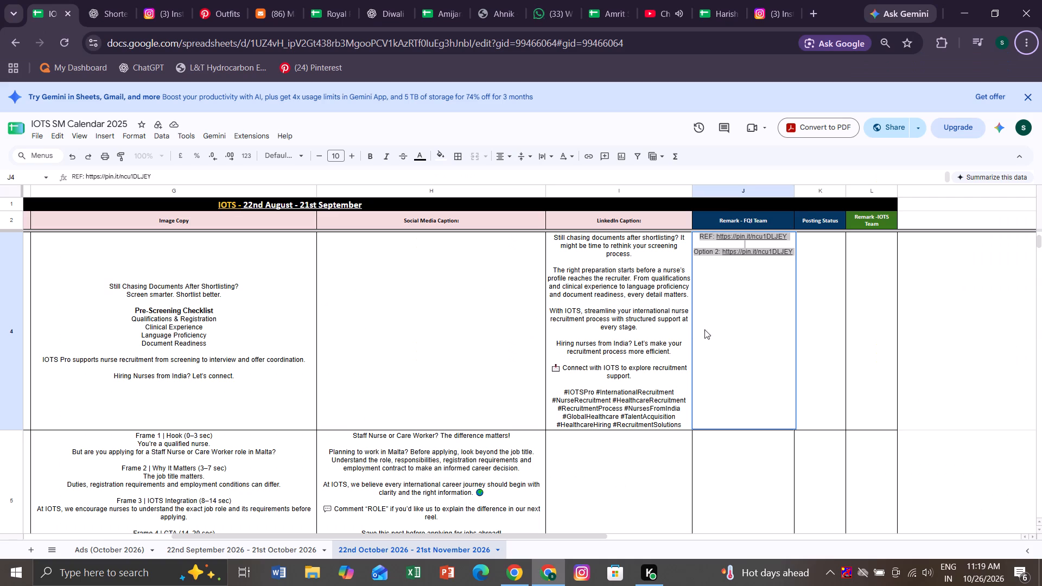
click(740, 303)
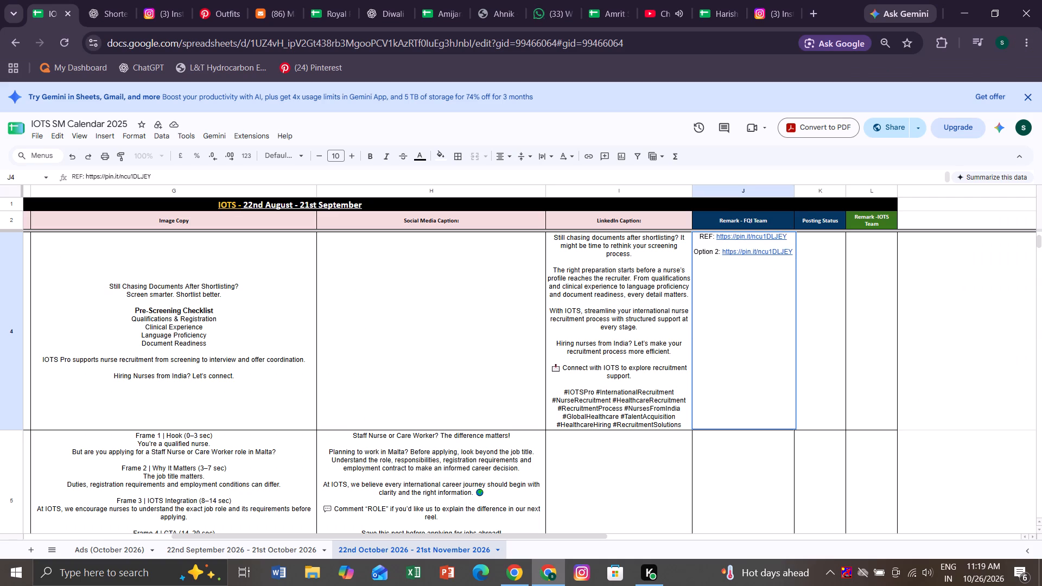
drag(791, 251, 683, 262)
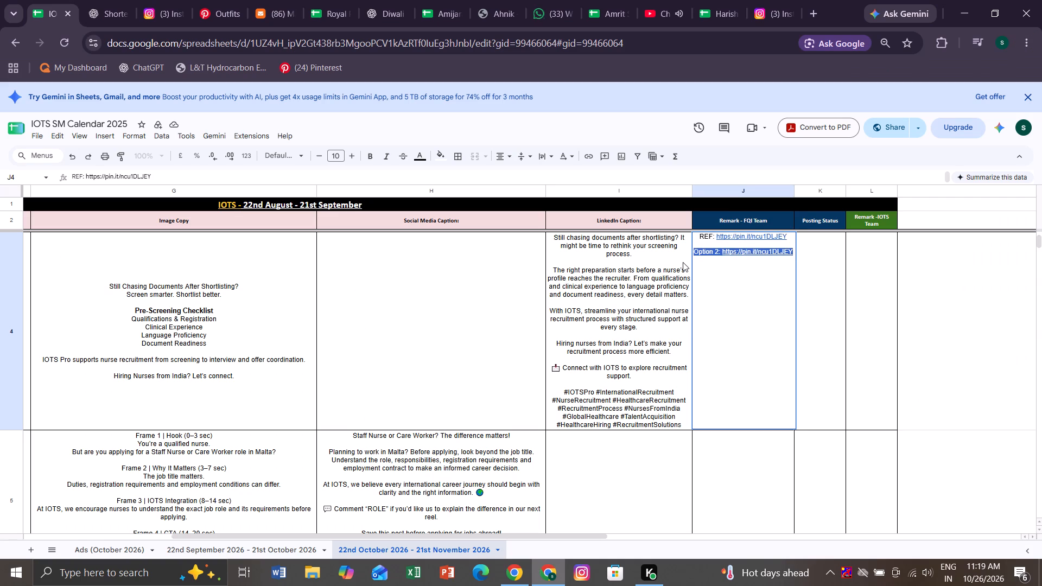
key(BackSpace)
click(404, 333)
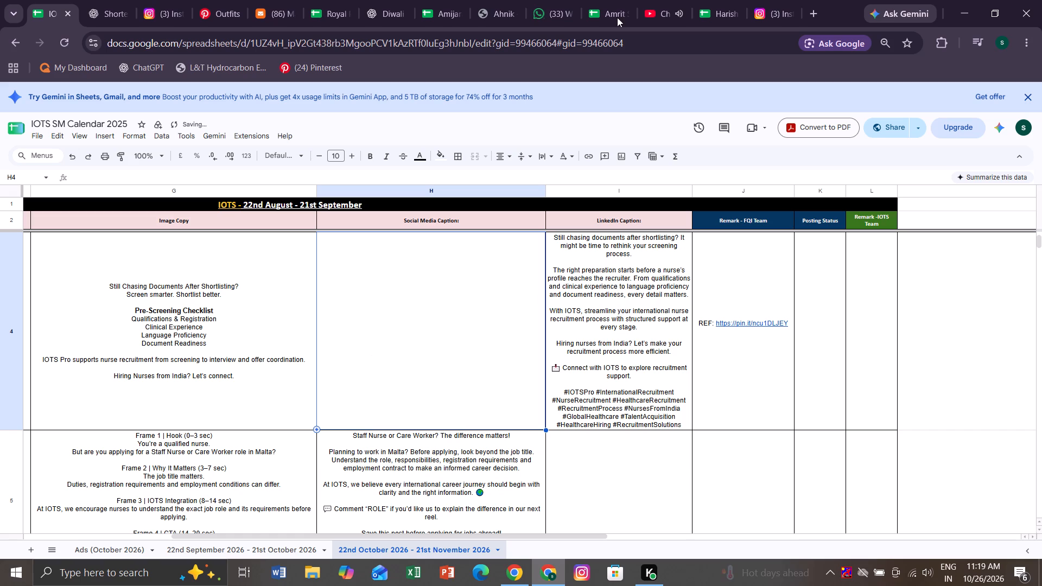
Open row 5's Image Copy cell in the IOTS calendar and select its frame text, starting from "Frame 1 | Hook (0–3 sec)".
scroll(378, 383, down, 1)
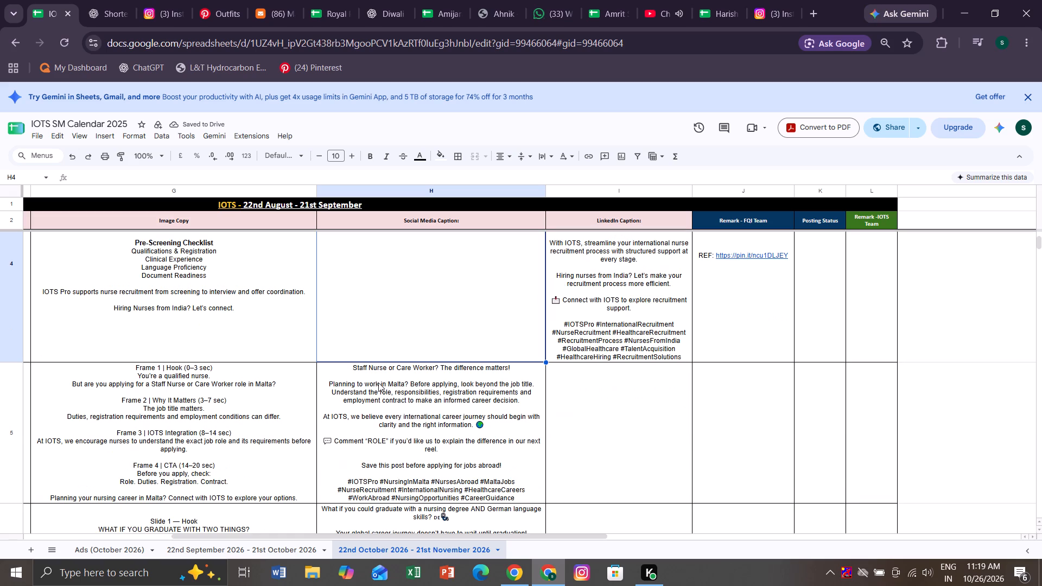
key(alt+Tab)
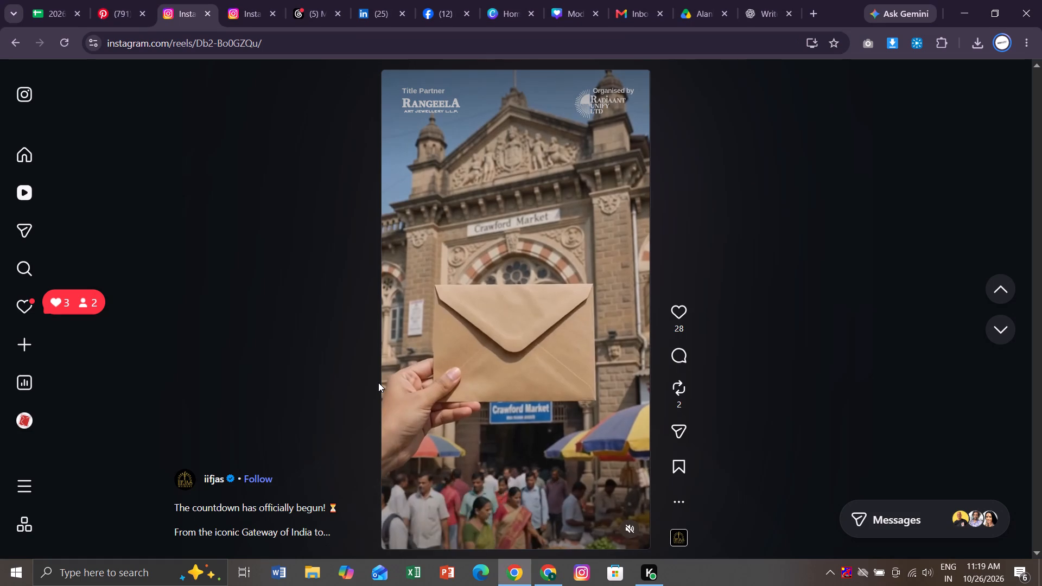
key(alt+Tab)
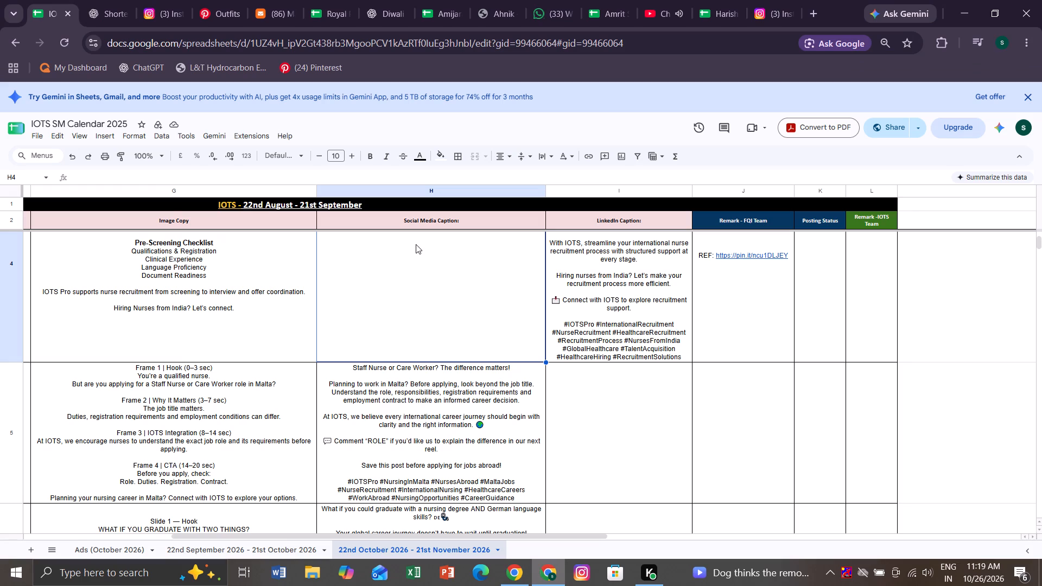
scroll(371, 414, up, 1)
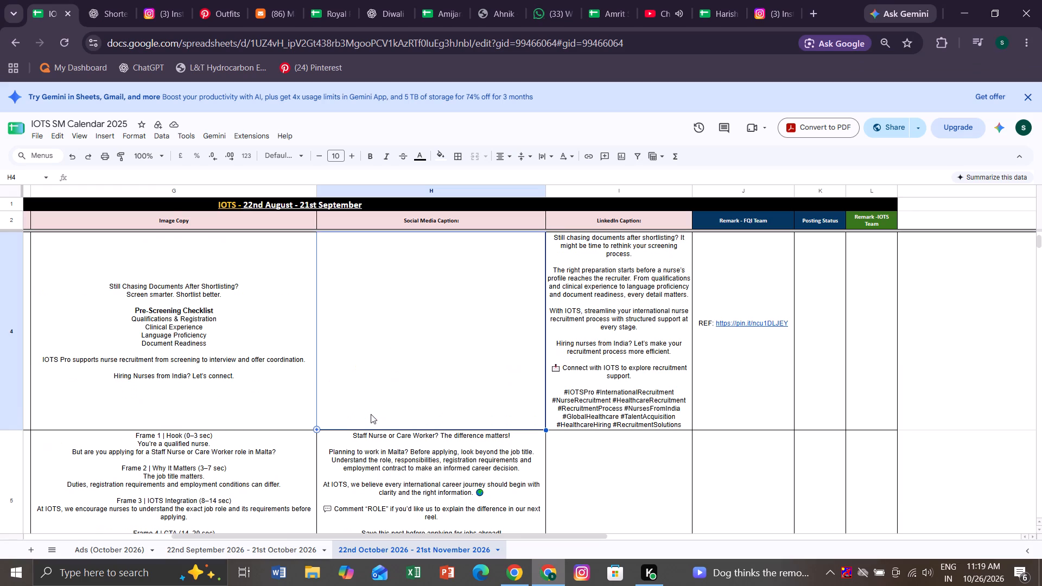
scroll(371, 414, down, 3)
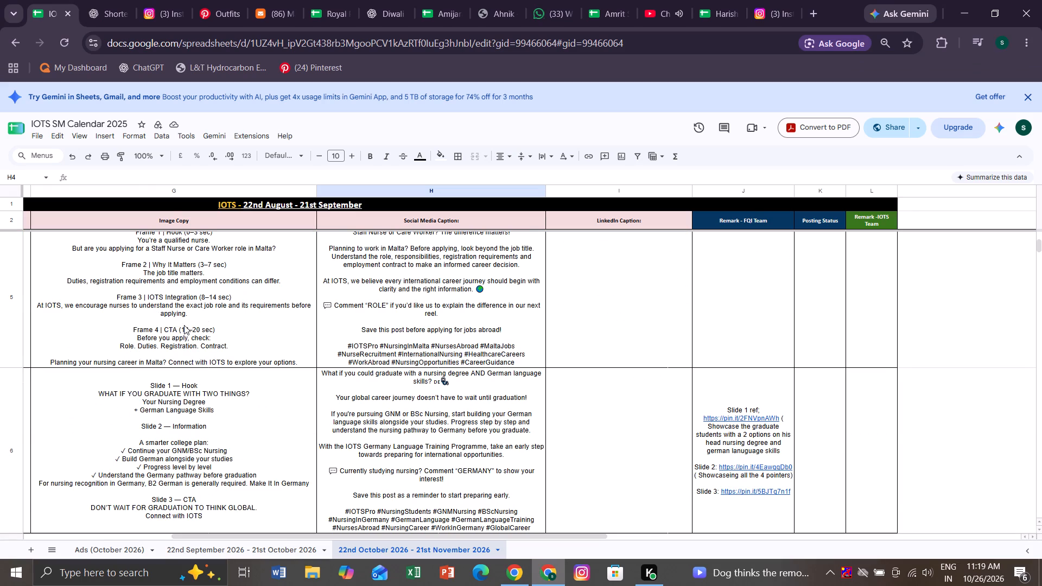
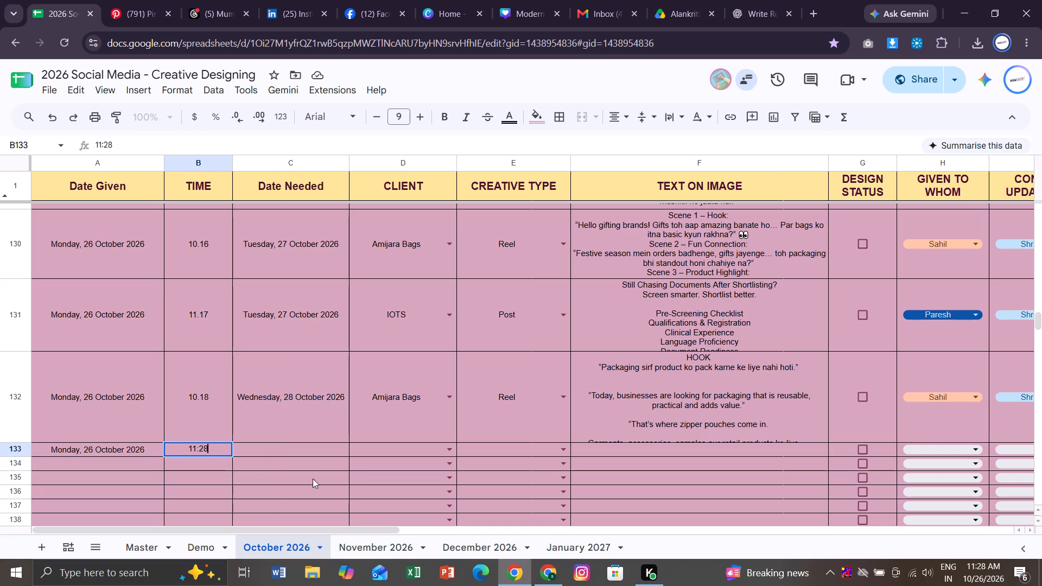
double_click(293, 451)
click(274, 388)
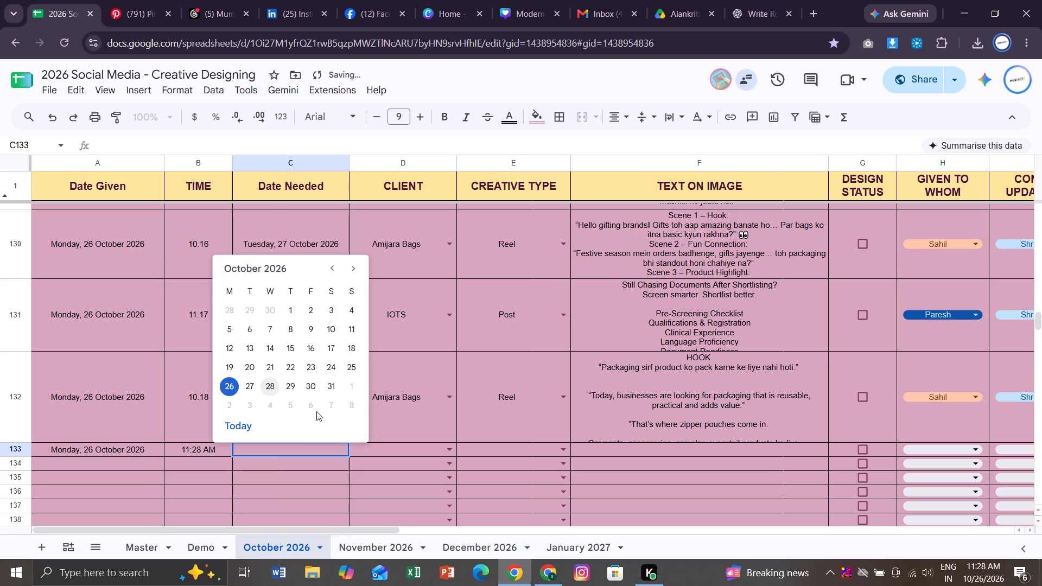
Set the client to IOTS and the creative type to Carousel in row 133.
click(396, 452)
text(IOTS)
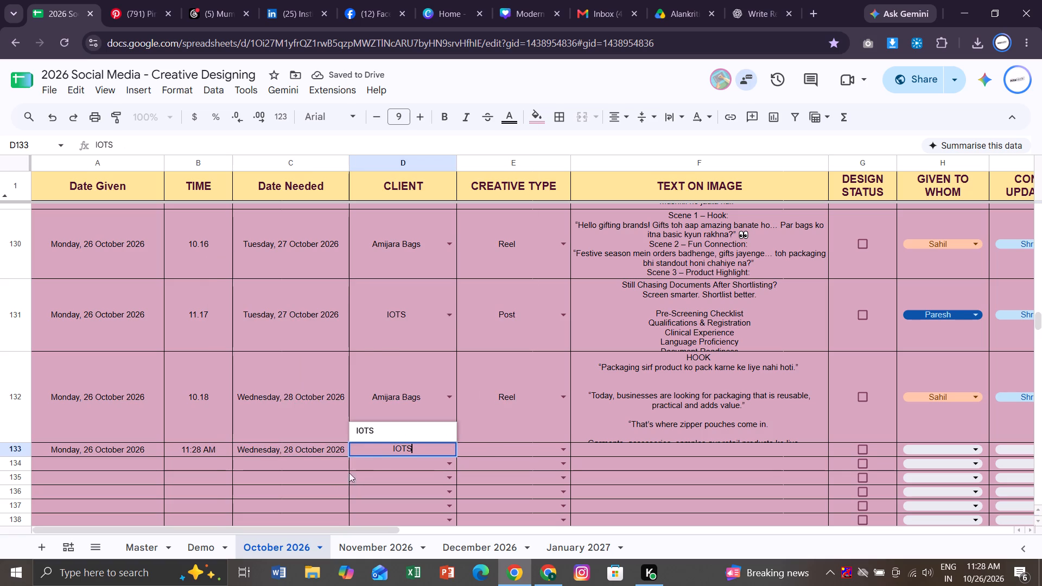
click(374, 432)
click(503, 449)
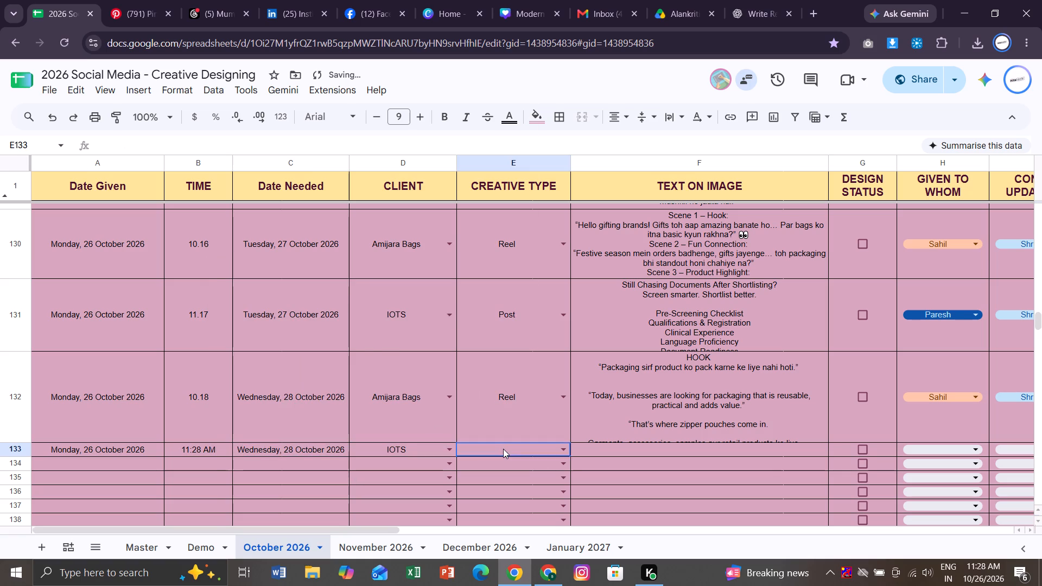
text(Ca)
click(493, 428)
Paste the copied three-slide nursing and German language script into row 133's Text on Image cell.
double_click(677, 451)
key(ctrl+v)
click(690, 414)
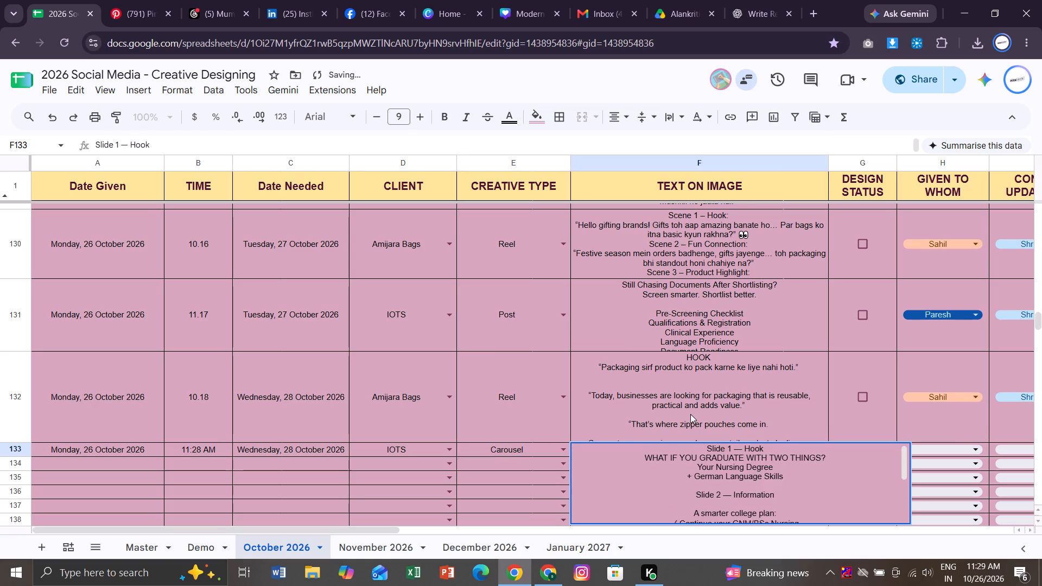
Assign row 133 to Paresh and set its Content Updated By to Shrushti.
scroll(803, 404, down, 2)
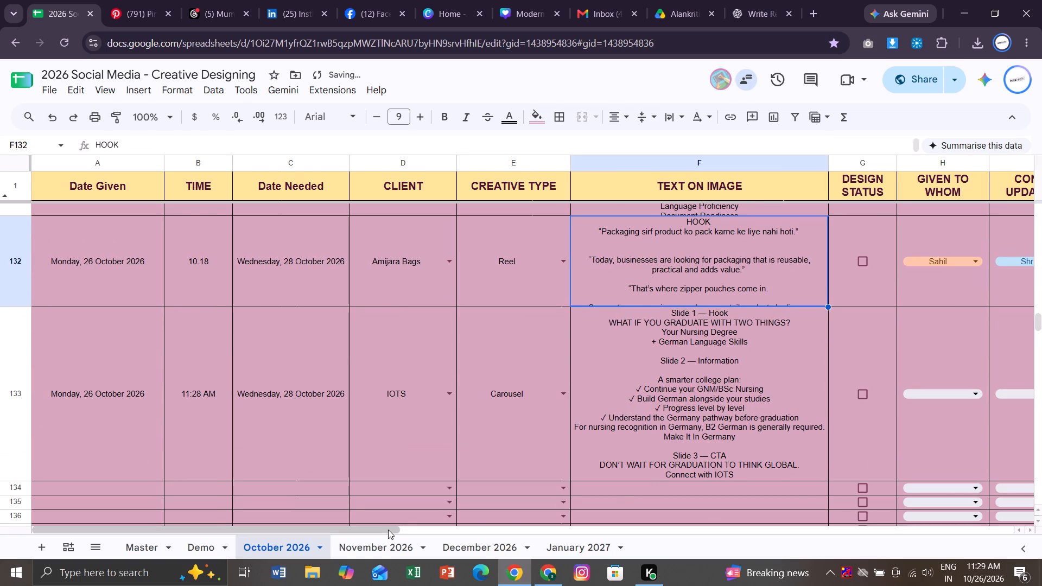
drag(388, 530, 424, 527)
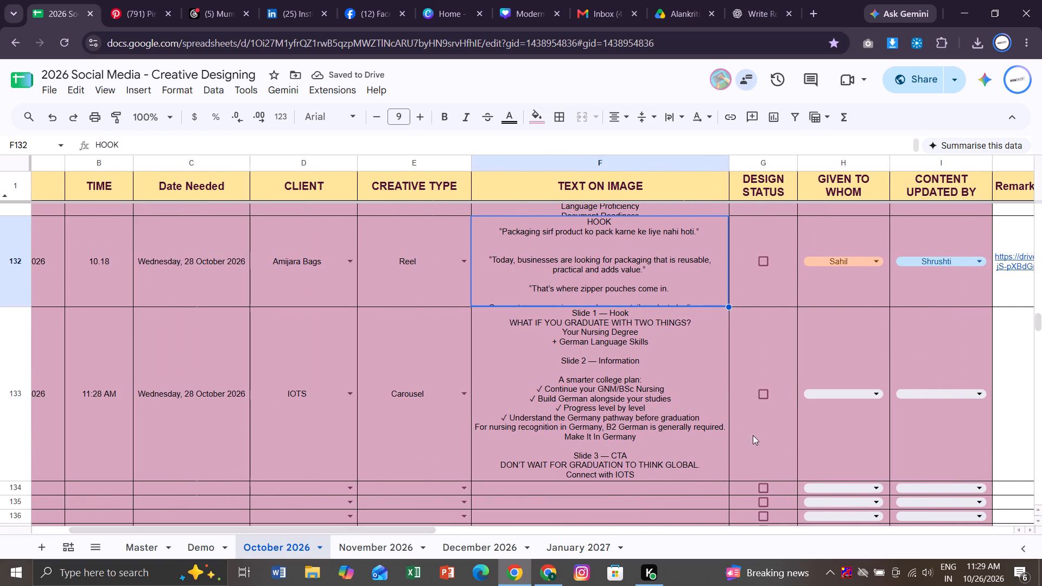
click(849, 394)
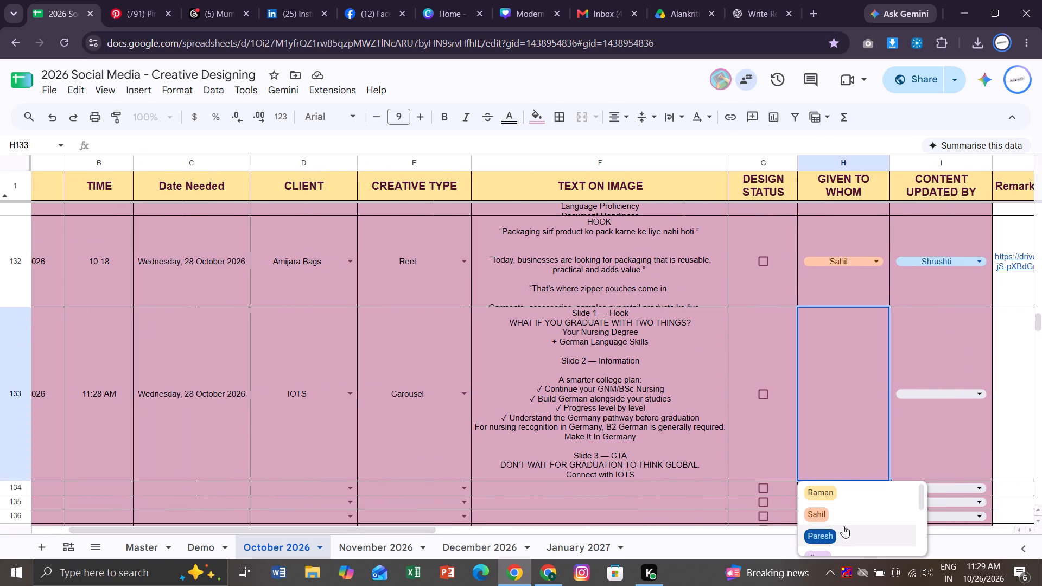
click(840, 532)
click(913, 393)
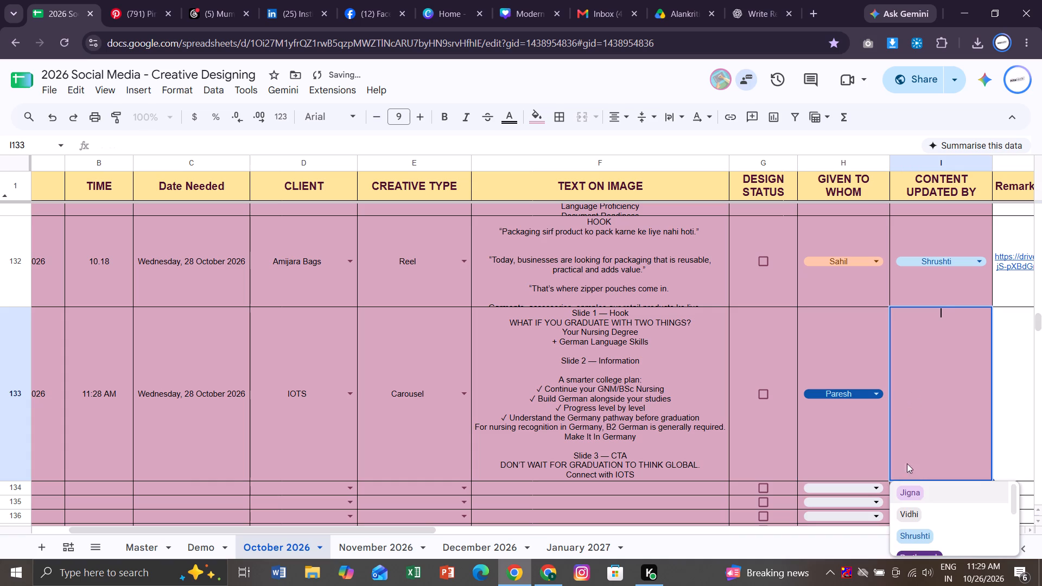
click(910, 535)
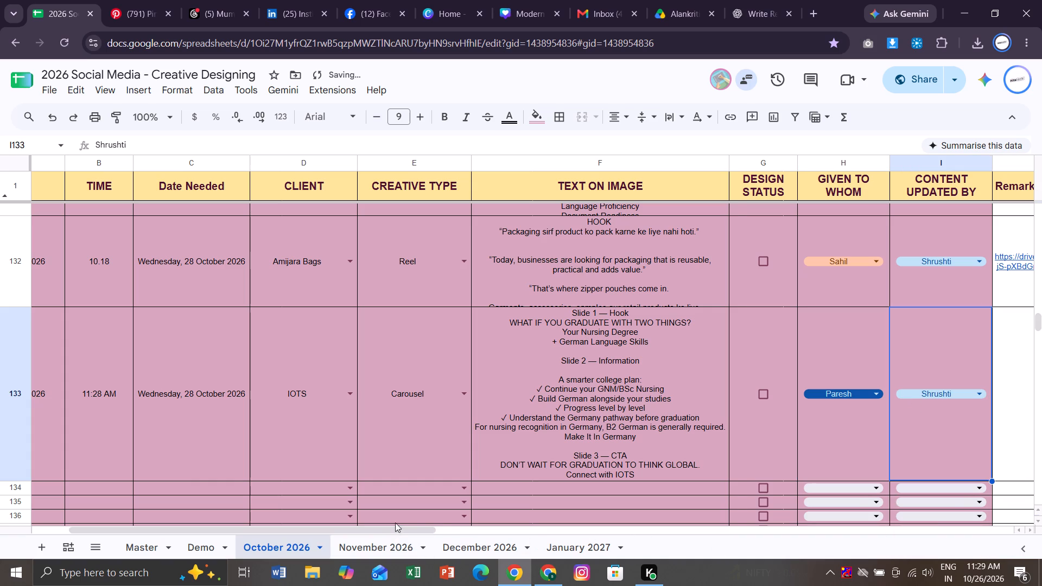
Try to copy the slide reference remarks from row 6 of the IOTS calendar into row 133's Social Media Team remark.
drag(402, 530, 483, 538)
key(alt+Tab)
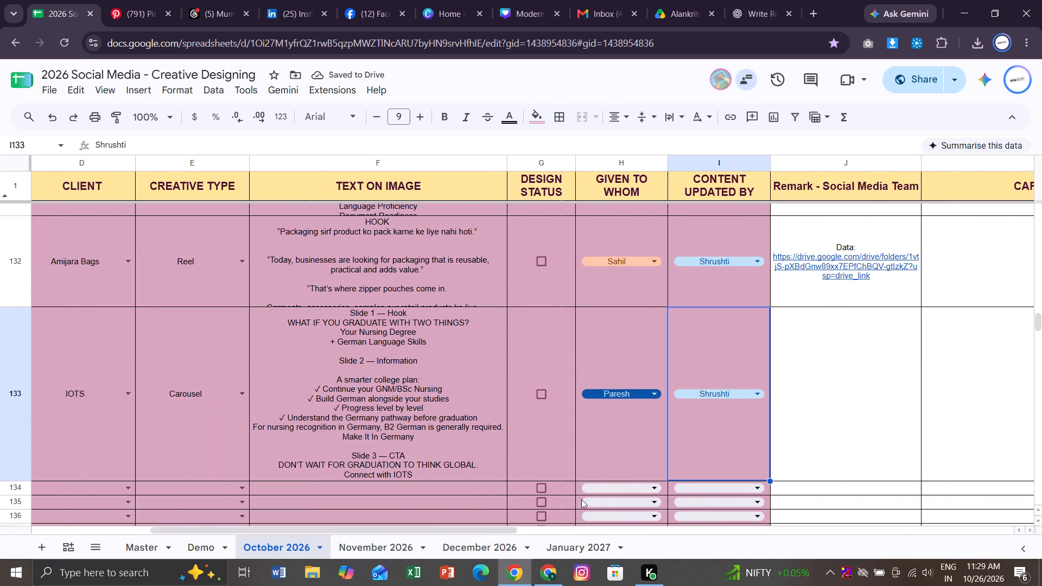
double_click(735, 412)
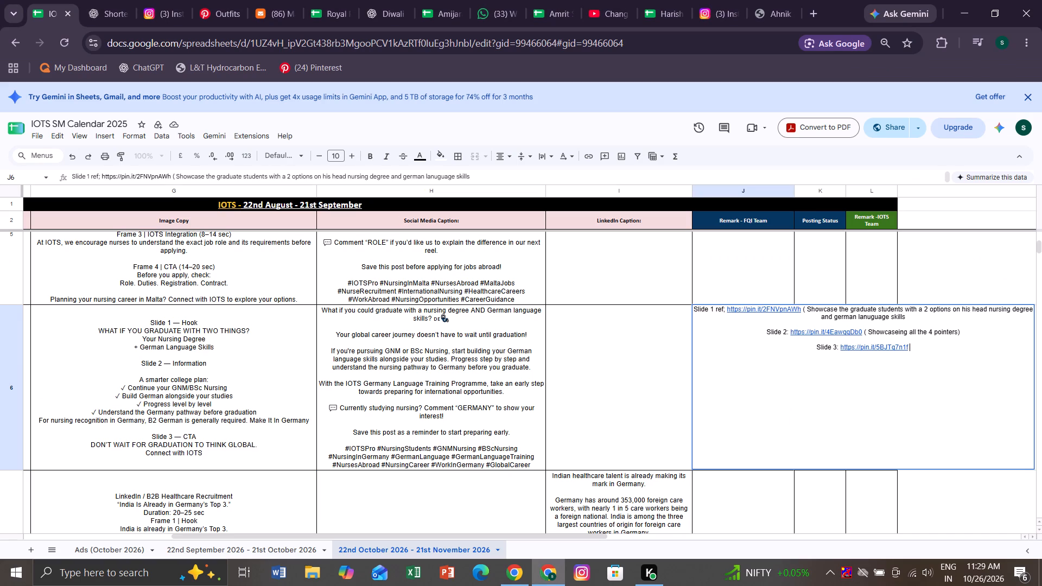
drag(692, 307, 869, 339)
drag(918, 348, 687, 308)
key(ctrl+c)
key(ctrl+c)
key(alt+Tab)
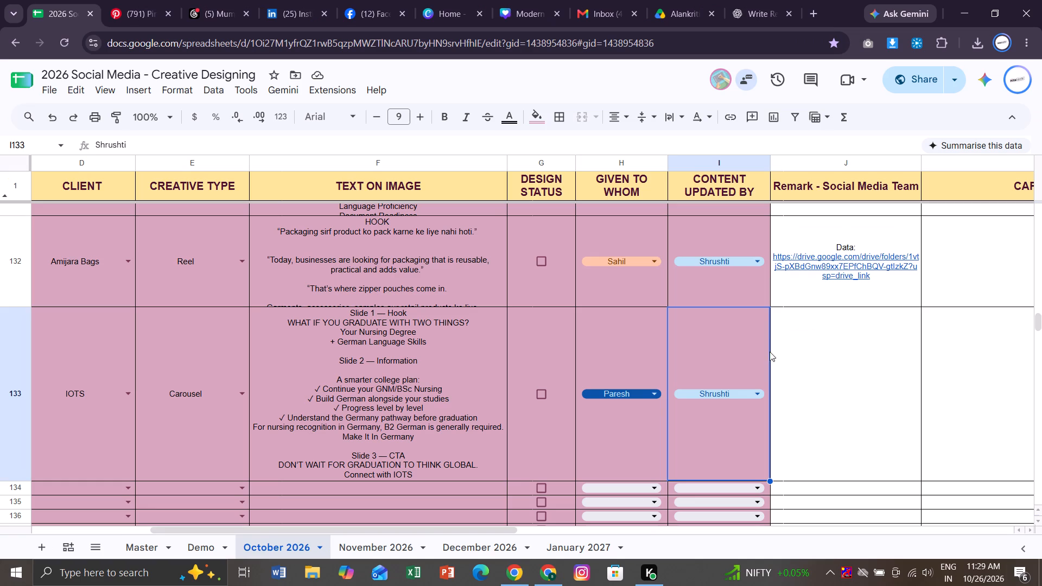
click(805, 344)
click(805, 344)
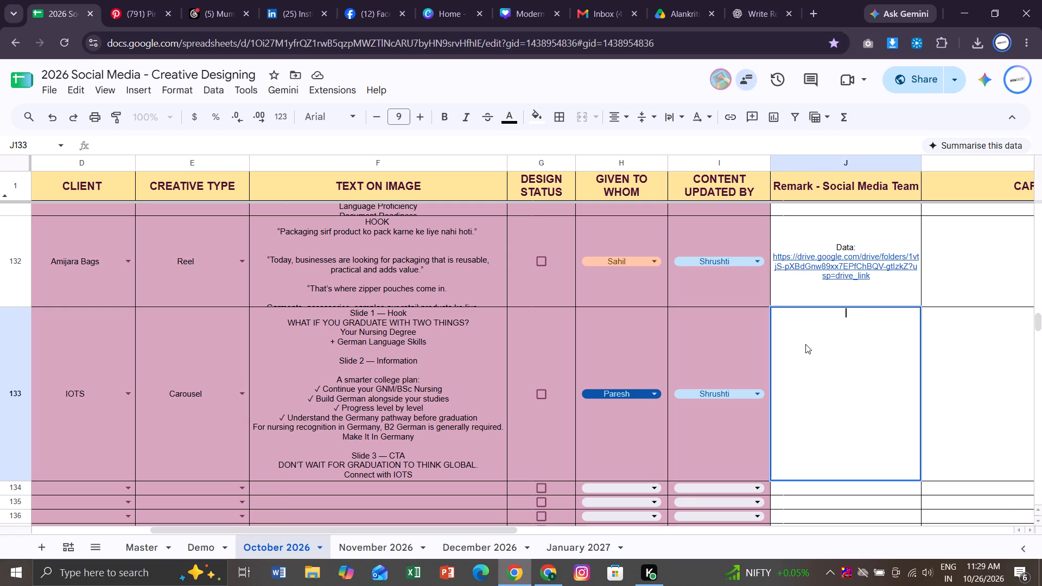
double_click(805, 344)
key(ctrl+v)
Copy the Slide 1 to 3 reference remarks from the IOTS calendar's row 6 again and paste them into row 133's Social Media Team remark.
key(alt+Tab)
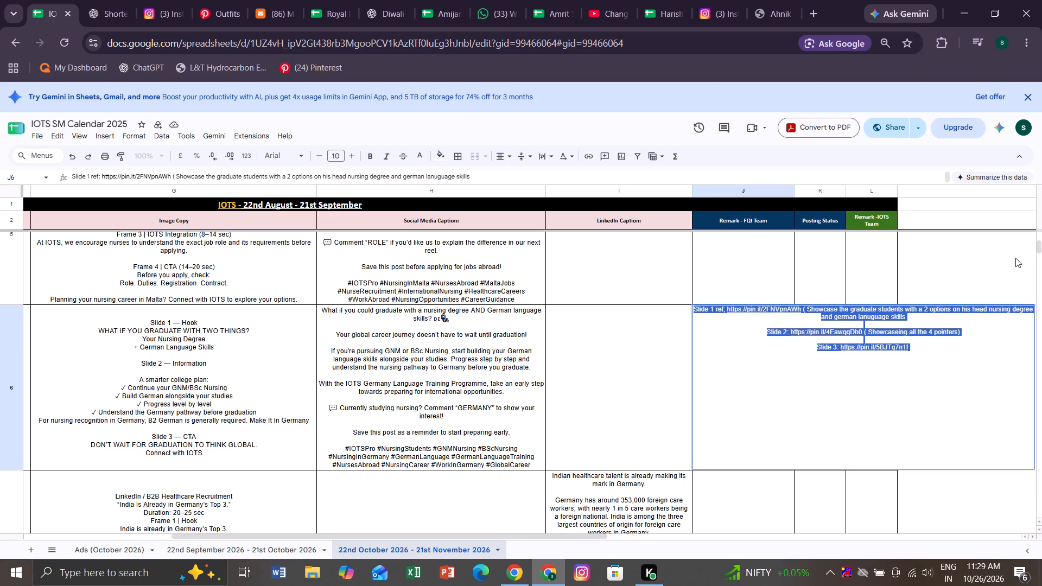
click(1017, 241)
double_click(752, 404)
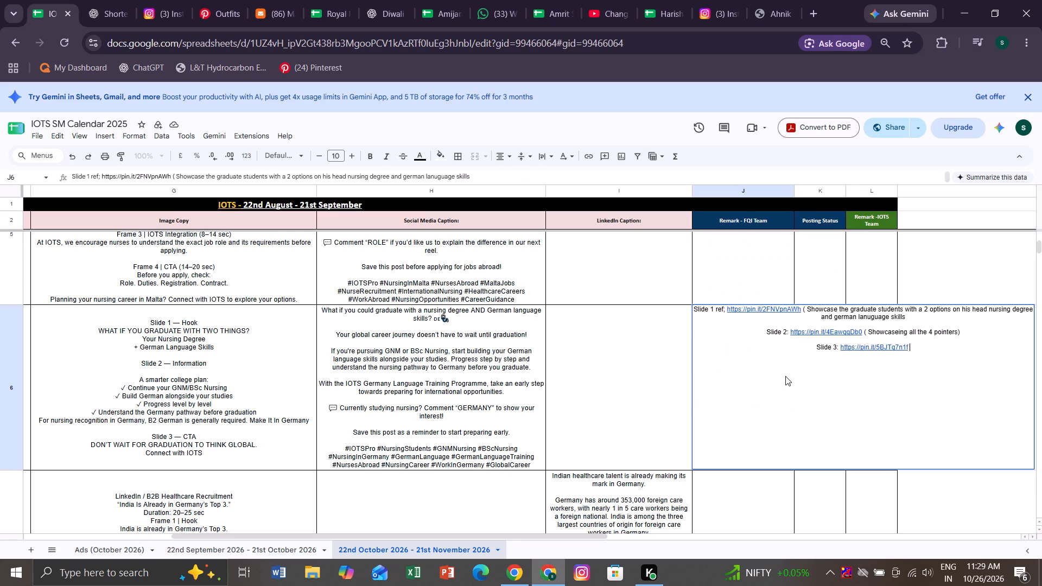
drag(915, 348, 689, 296)
key(ctrl+c)
key(ctrl+c)
key(alt+Tab)
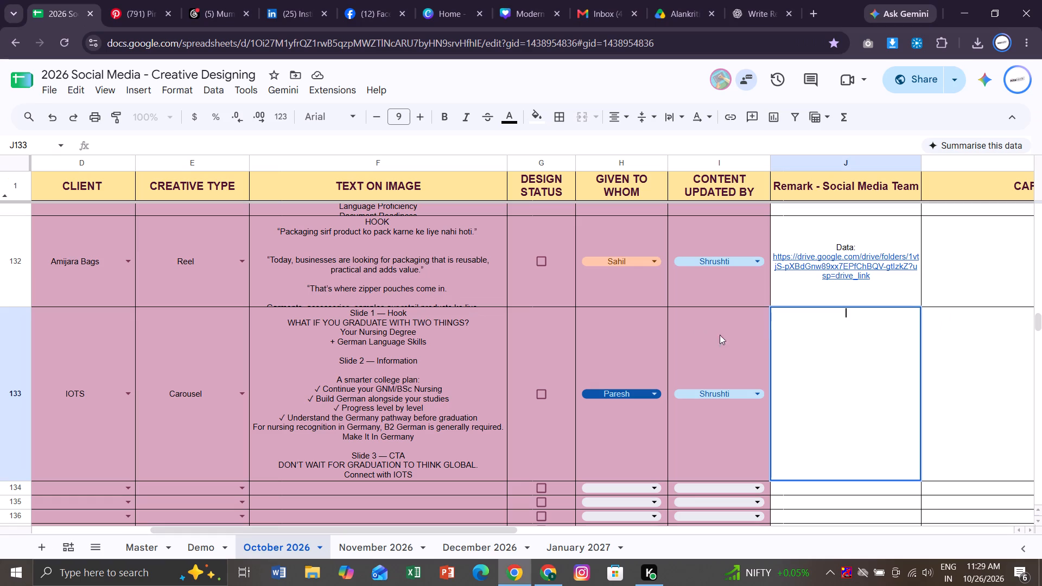
key(ctrl+v)
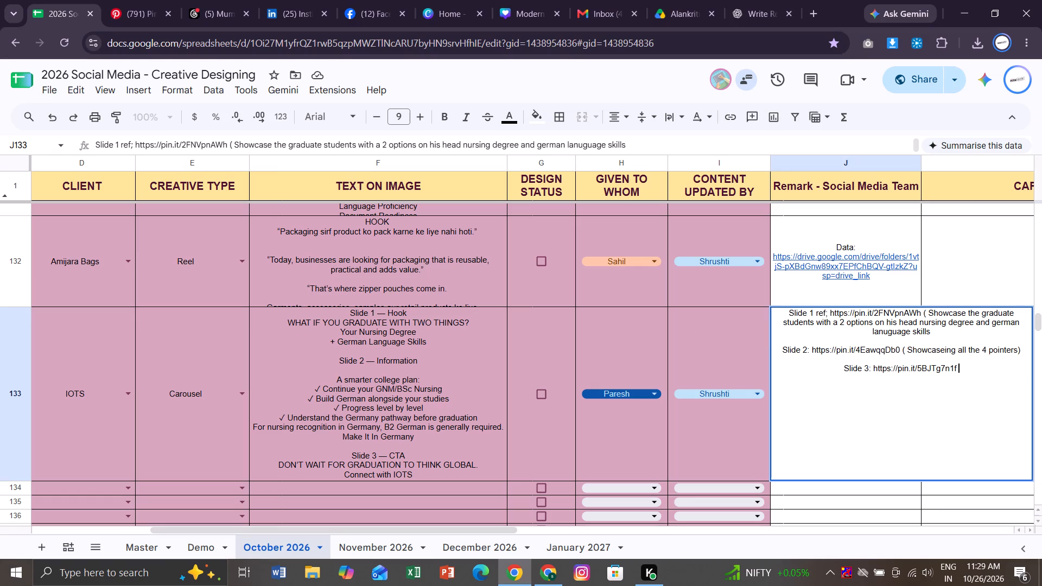
click(920, 313)
key(space)
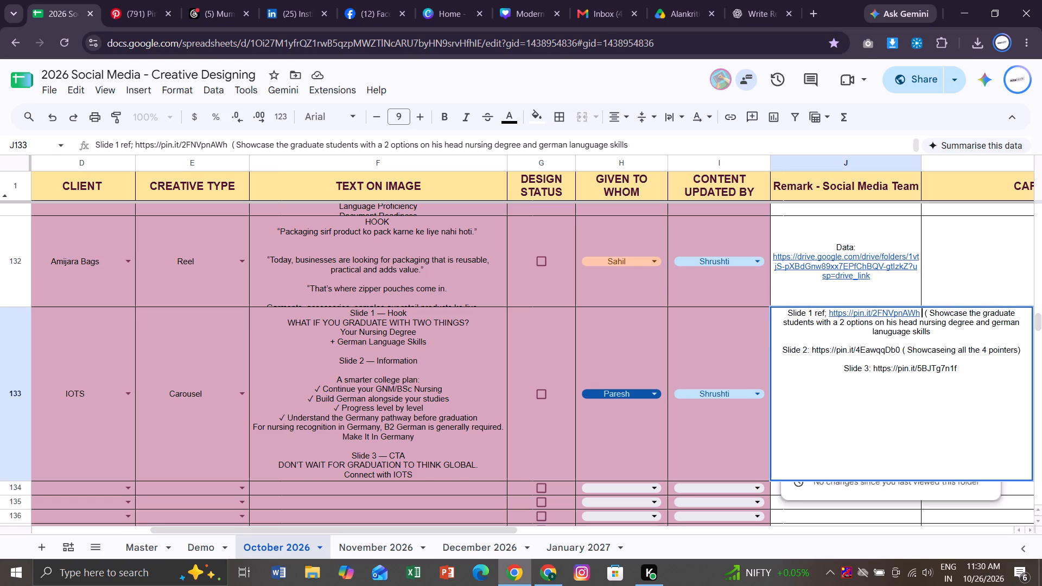
Turn the Slide 2 and Slide 3 pin.it references in row 133's Social Media Team remark into clickable links.
click(899, 351)
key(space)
click(956, 371)
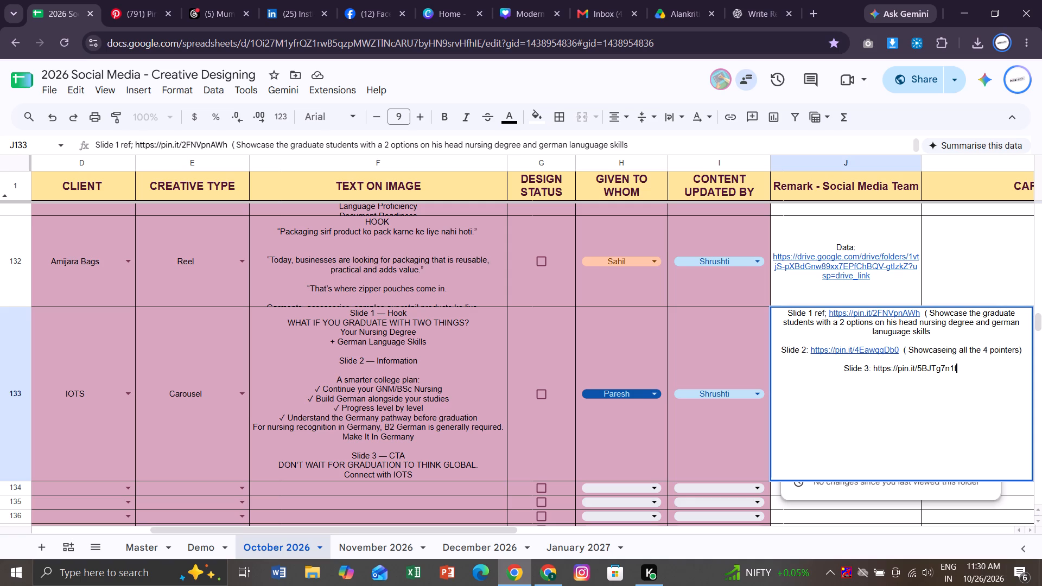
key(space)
click(962, 302)
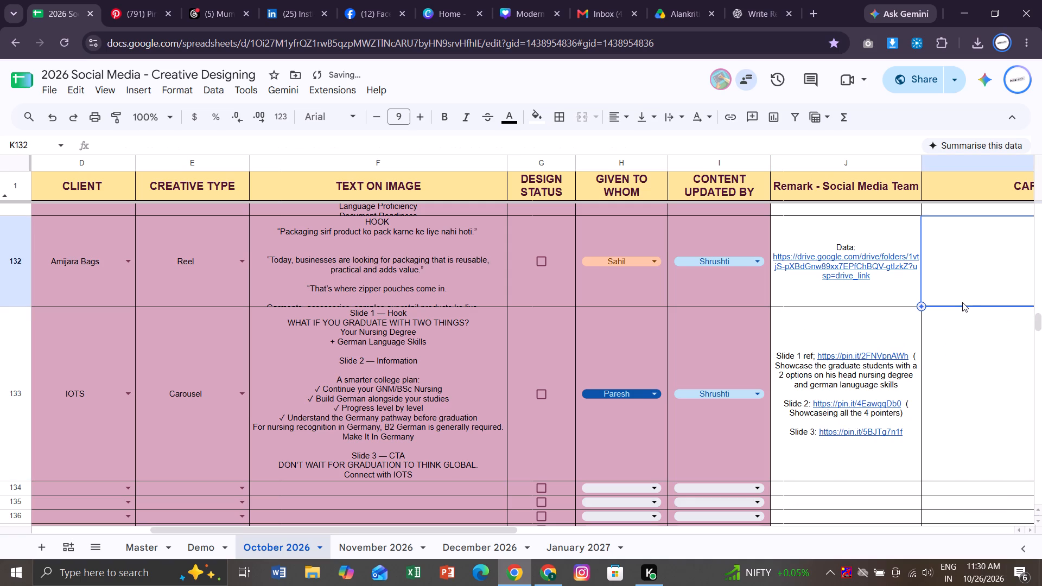